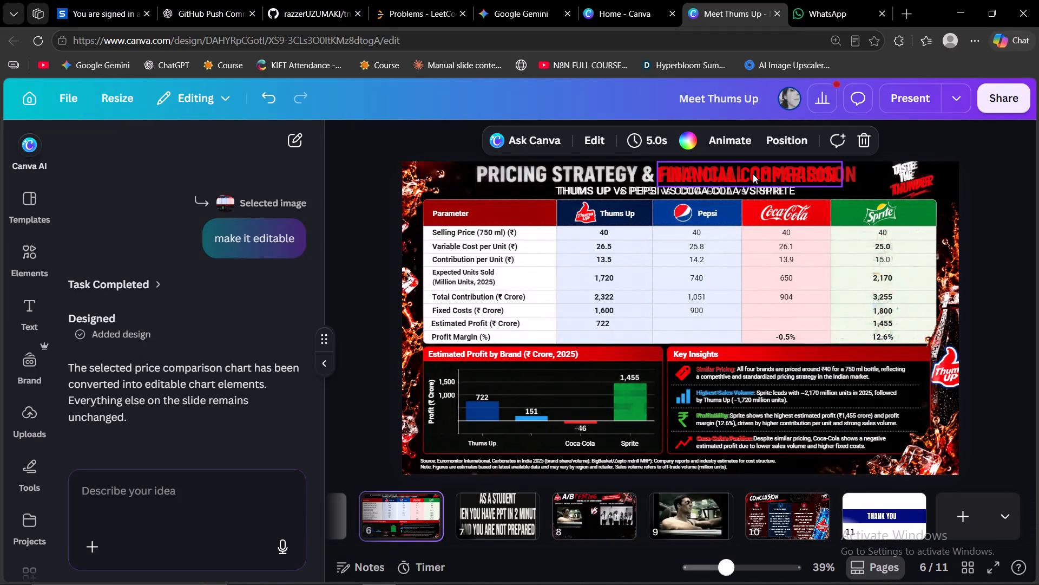
Move the editable red "Financial Comparison" heading from page 6 to page 5.
left_click_drag(753, 174, 426, 491)
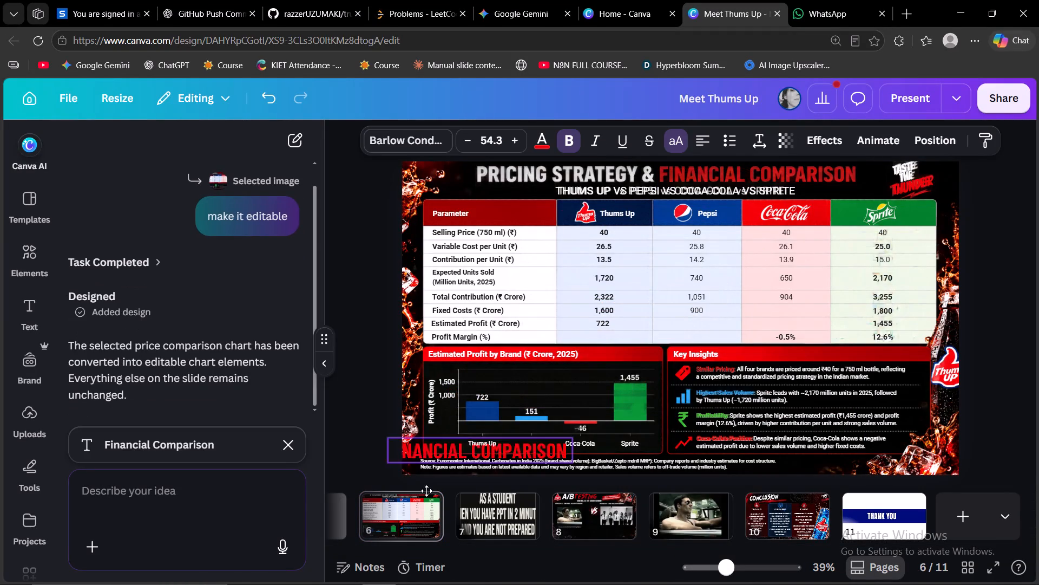
left_click_drag(426, 491, 343, 505)
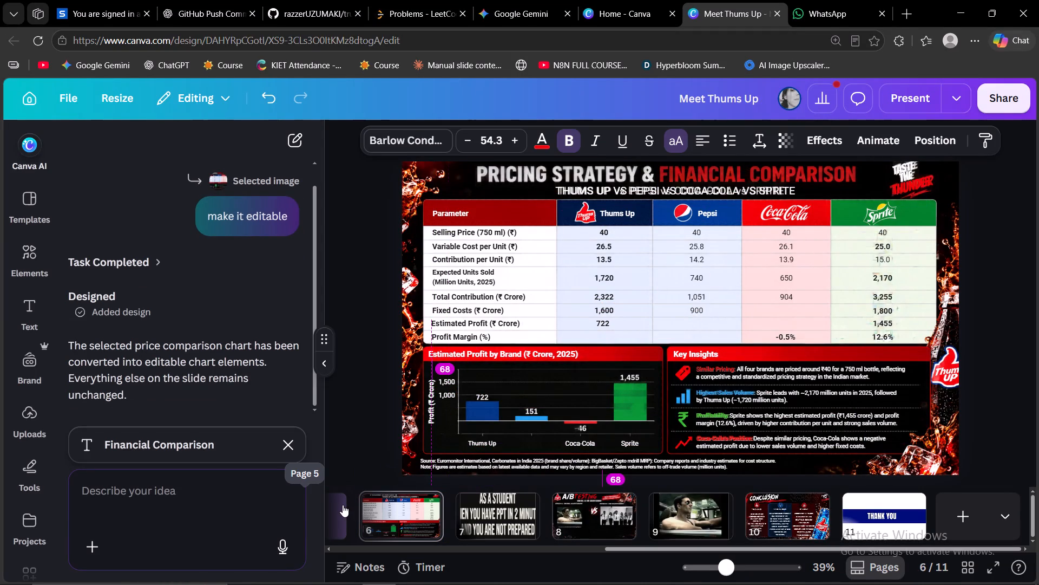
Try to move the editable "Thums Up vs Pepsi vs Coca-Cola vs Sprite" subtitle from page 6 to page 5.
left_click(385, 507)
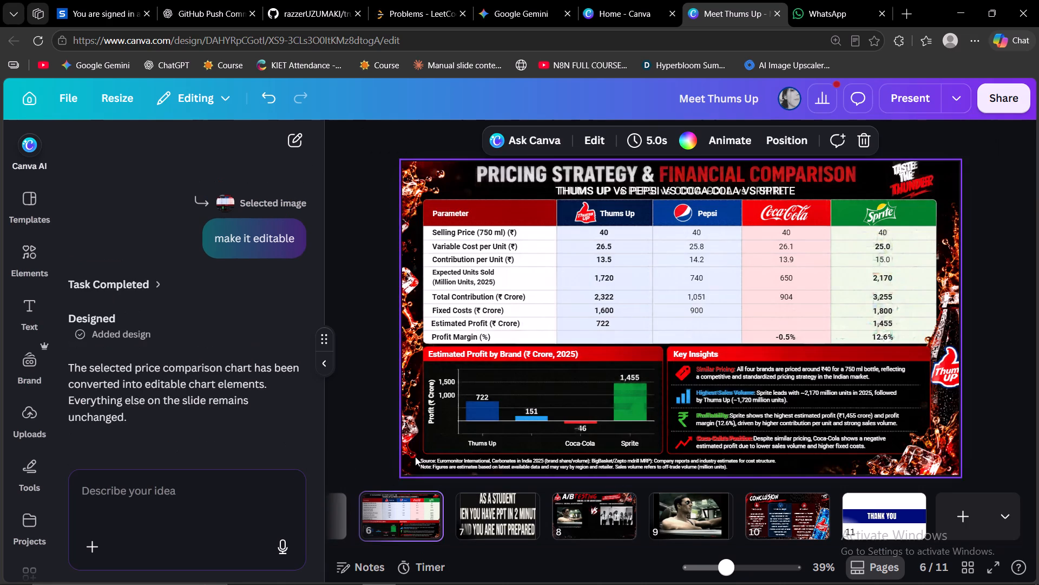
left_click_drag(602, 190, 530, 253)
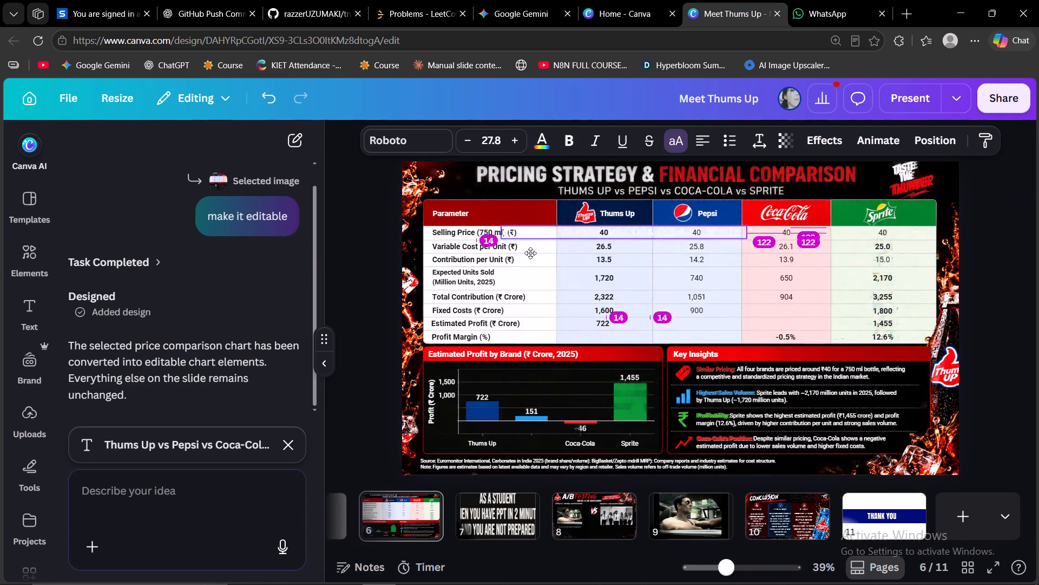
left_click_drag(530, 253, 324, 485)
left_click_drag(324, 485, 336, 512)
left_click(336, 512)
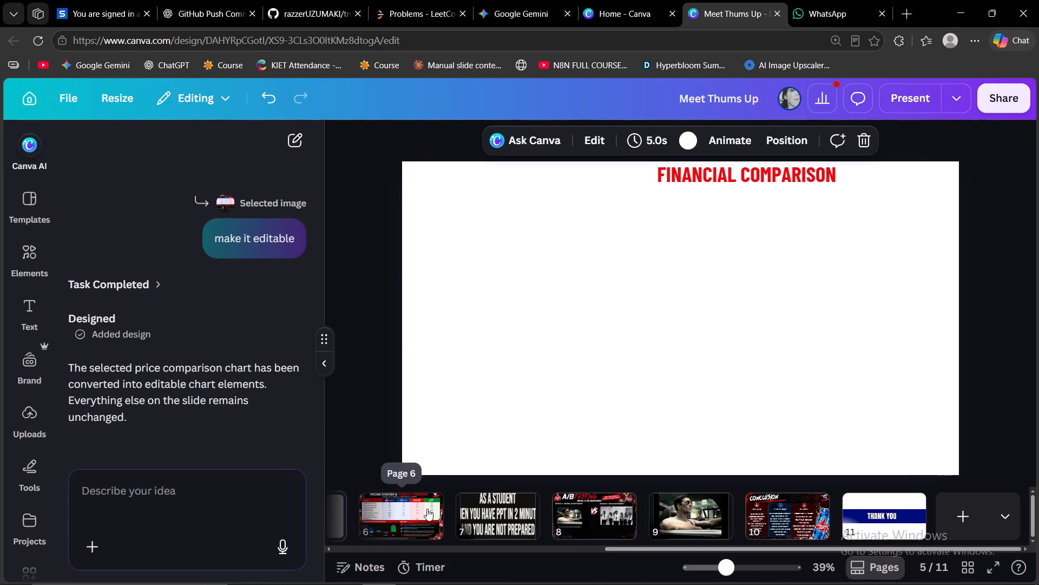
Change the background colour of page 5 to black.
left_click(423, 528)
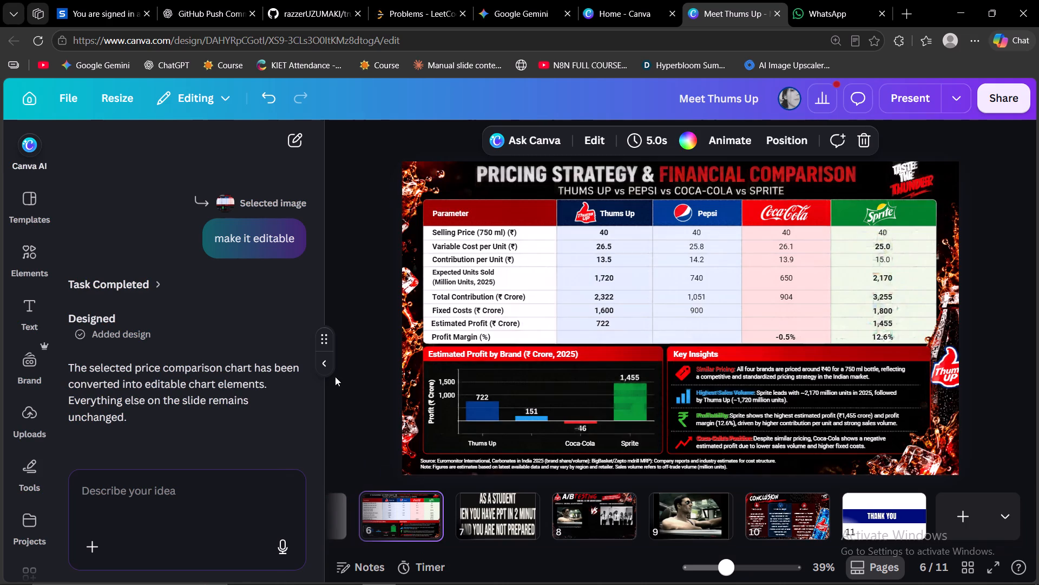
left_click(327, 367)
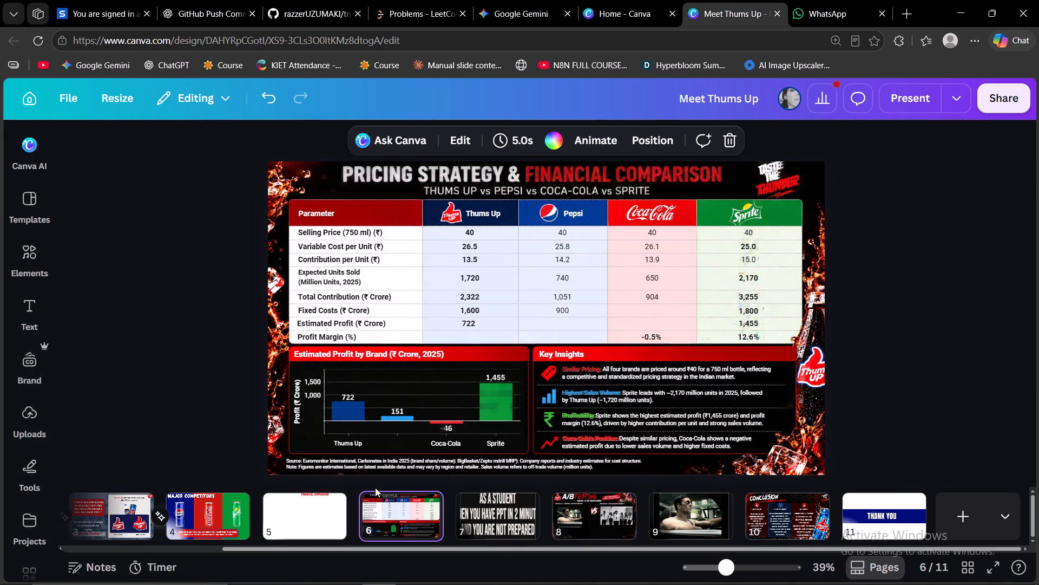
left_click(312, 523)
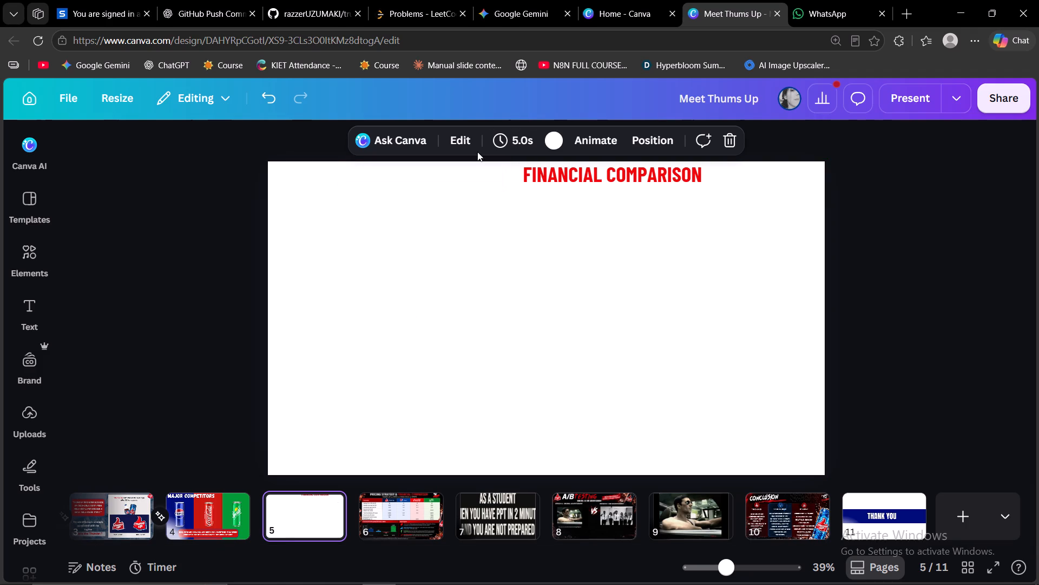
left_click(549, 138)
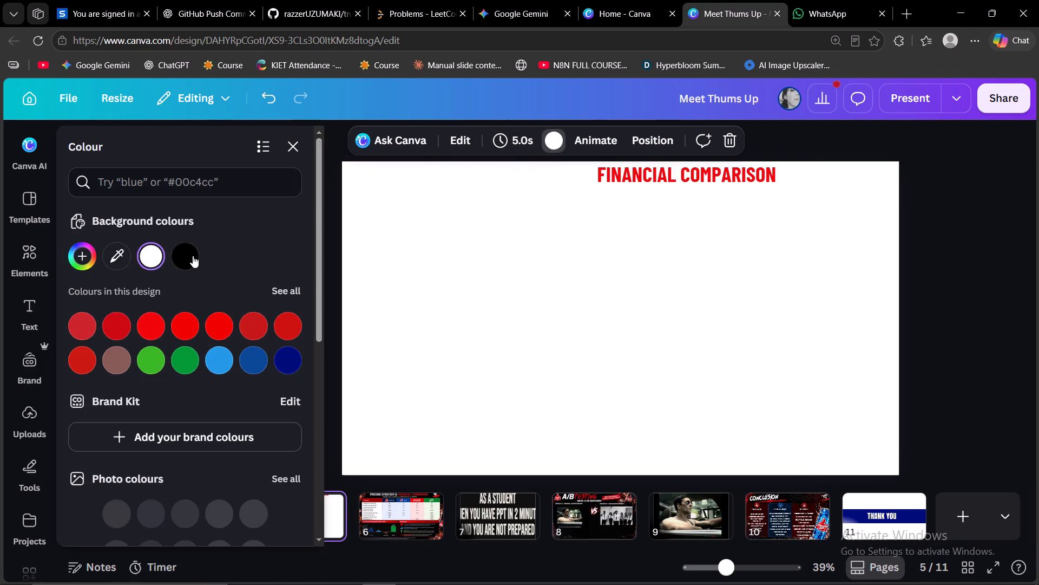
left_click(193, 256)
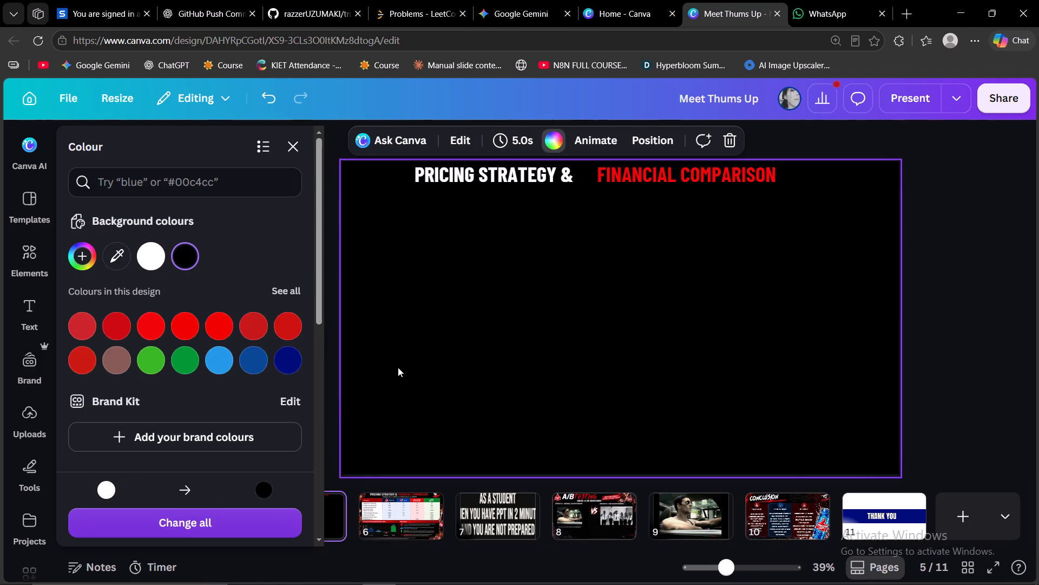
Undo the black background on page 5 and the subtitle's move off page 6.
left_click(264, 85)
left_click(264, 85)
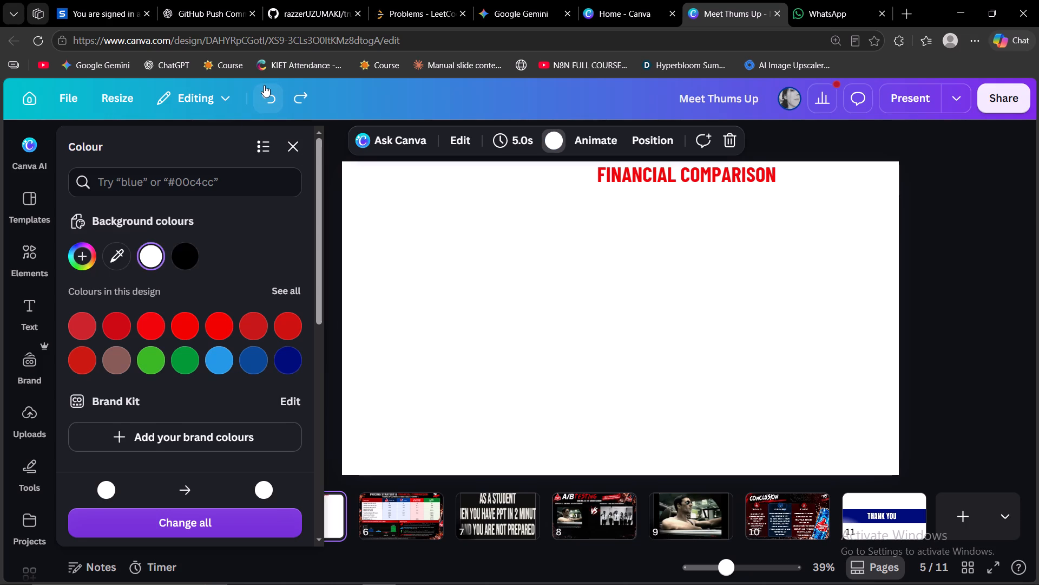
Move the editable "Thums Up vs Pepsi vs Coca-Cola vs Sprite" subtitle from page 6 to page 5.
left_click(404, 510)
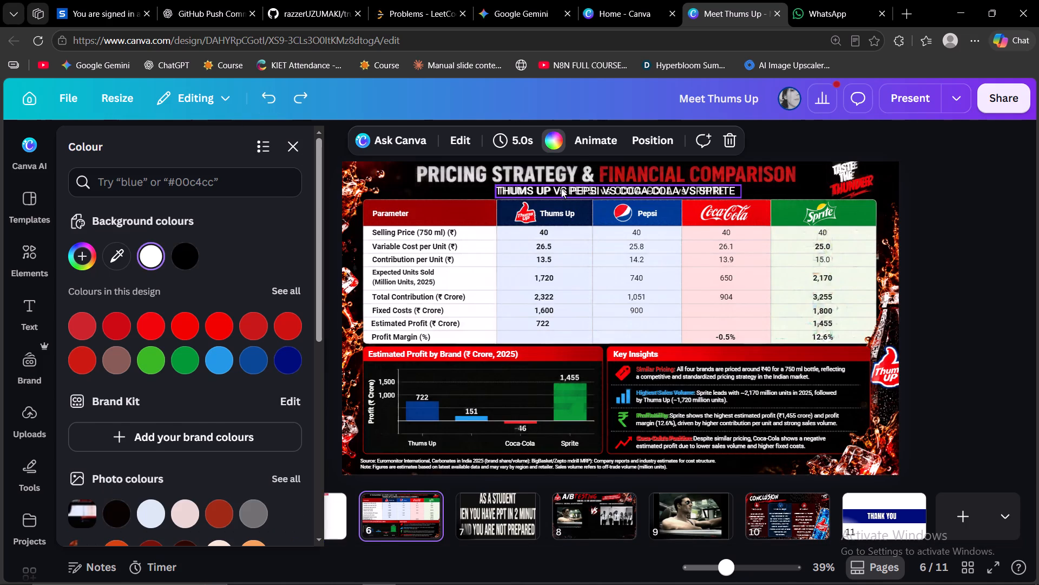
left_click_drag(560, 187, 312, 510)
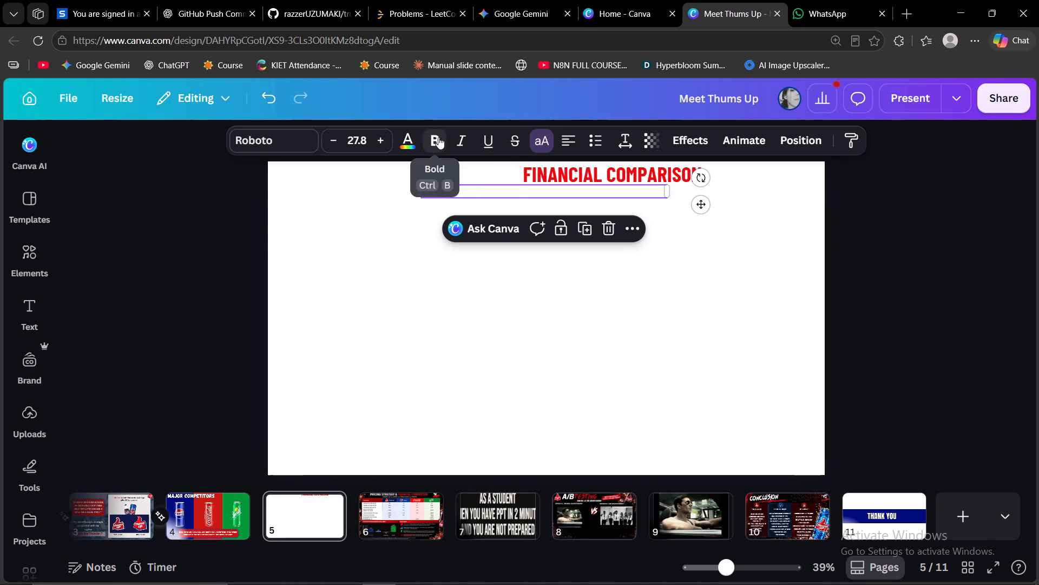
Set the background colour of page 5 to black.
left_click(409, 310)
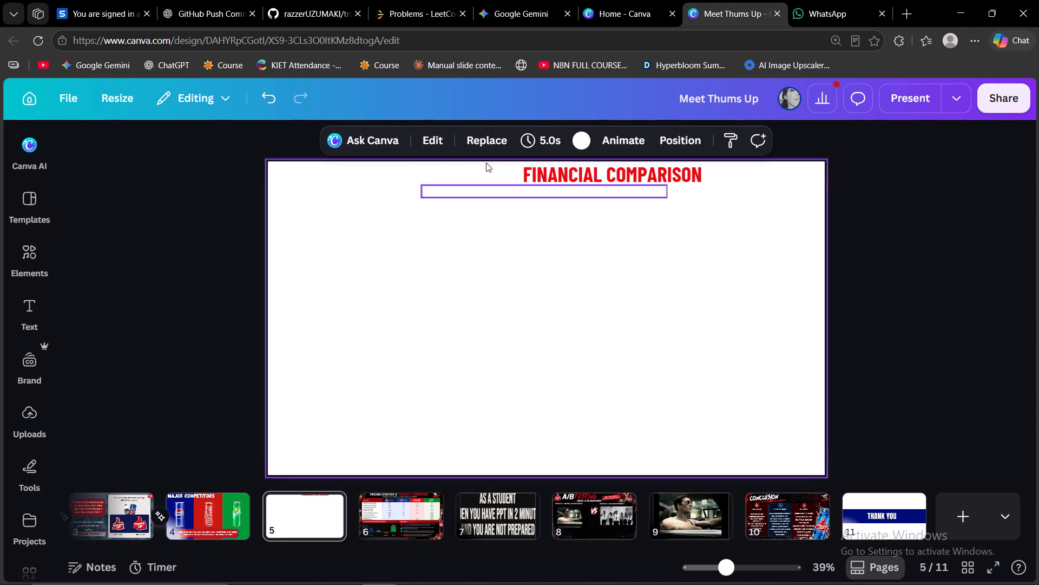
left_click(577, 135)
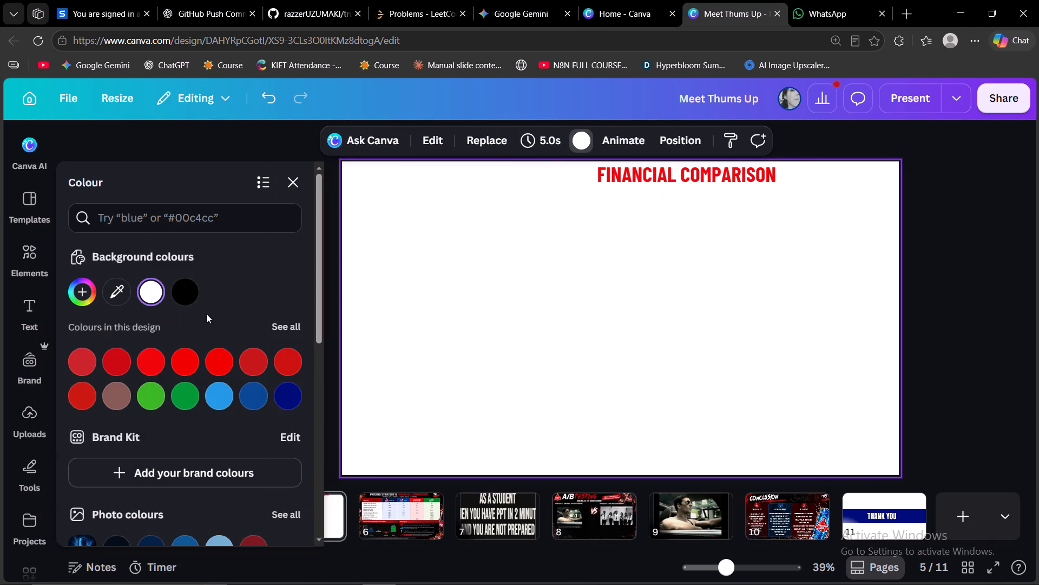
left_click(193, 301)
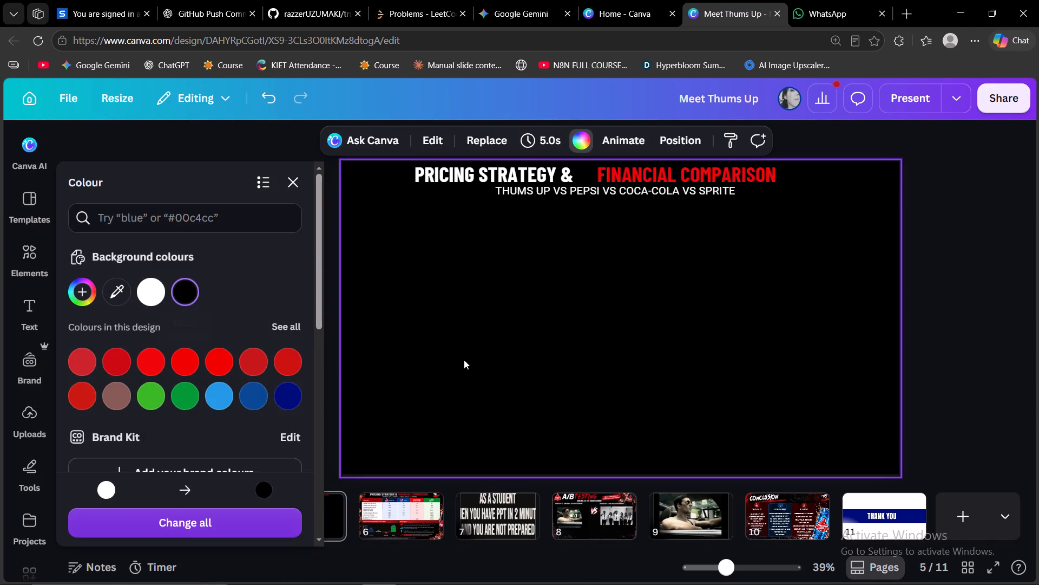
left_click(301, 188)
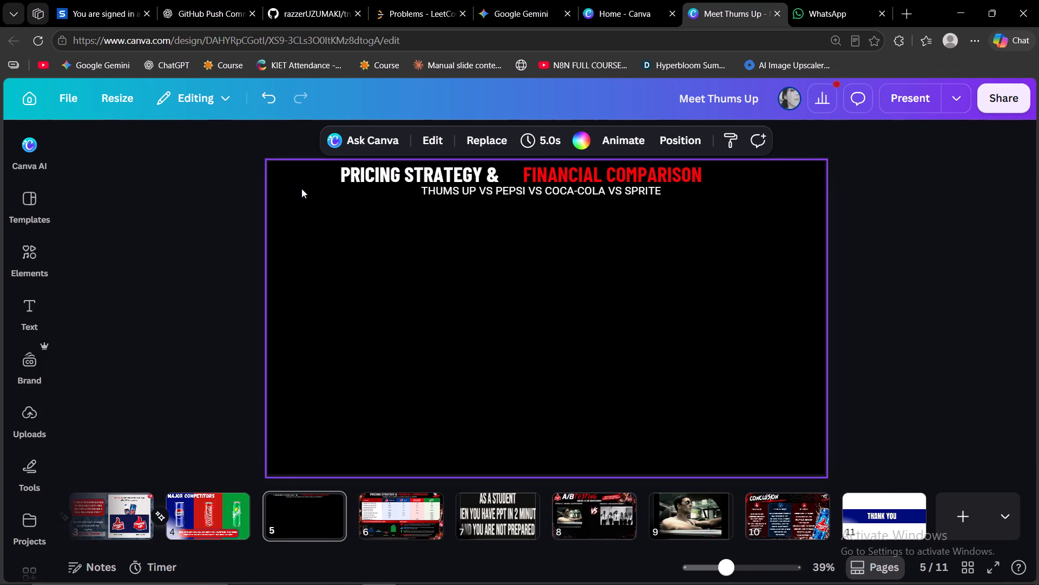
Shift the white "Pricing Strategy &" heading on page 5 closer to "Financial Comparison", keeping both on the same line.
left_click_drag(487, 170, 498, 171)
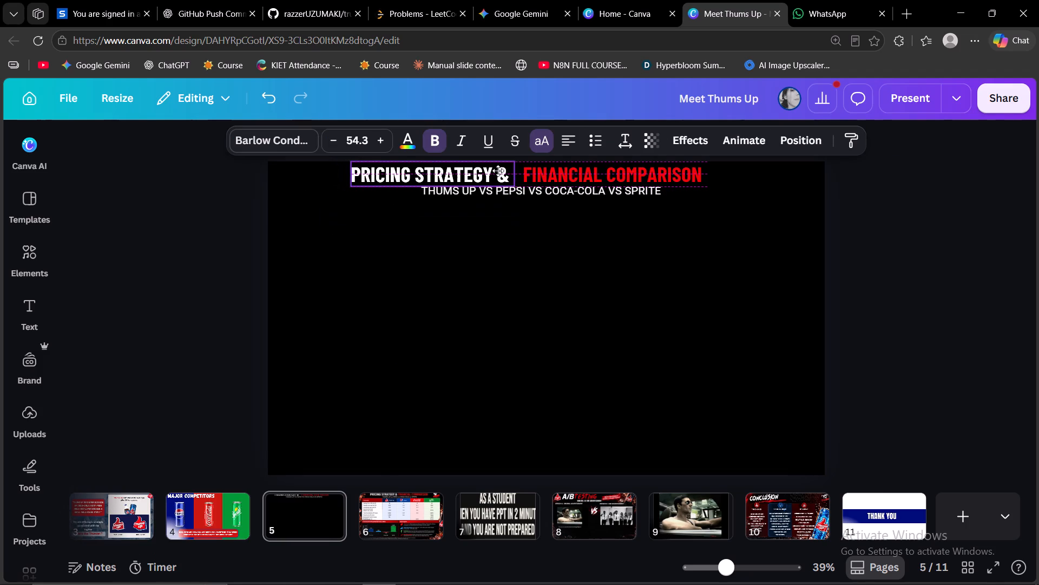
left_click_drag(498, 171, 502, 171)
left_click(919, 243)
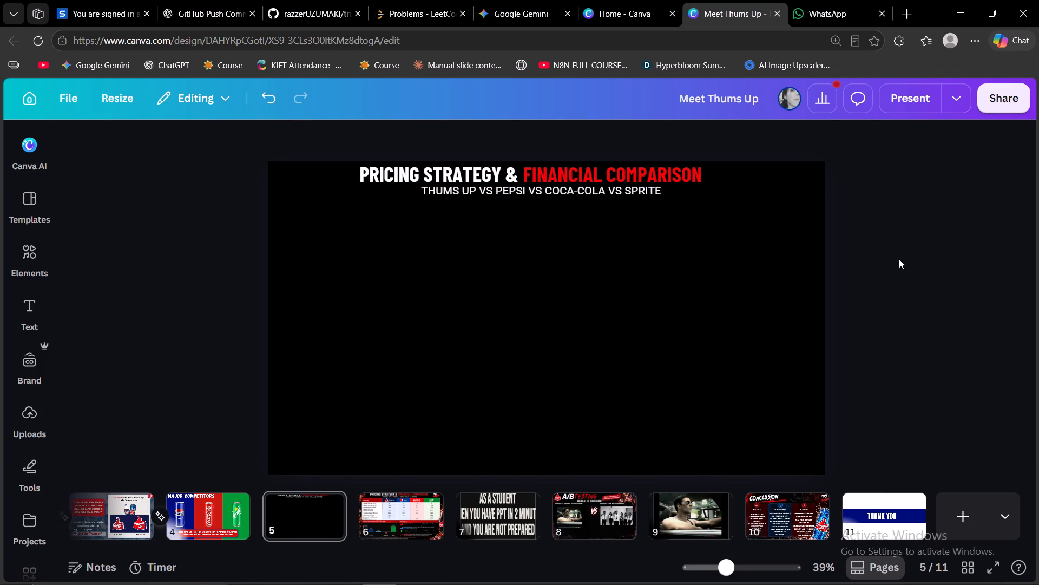
Move the dark red table header cell and its "Parameter" label from page 6 to page 5.
left_click(422, 506)
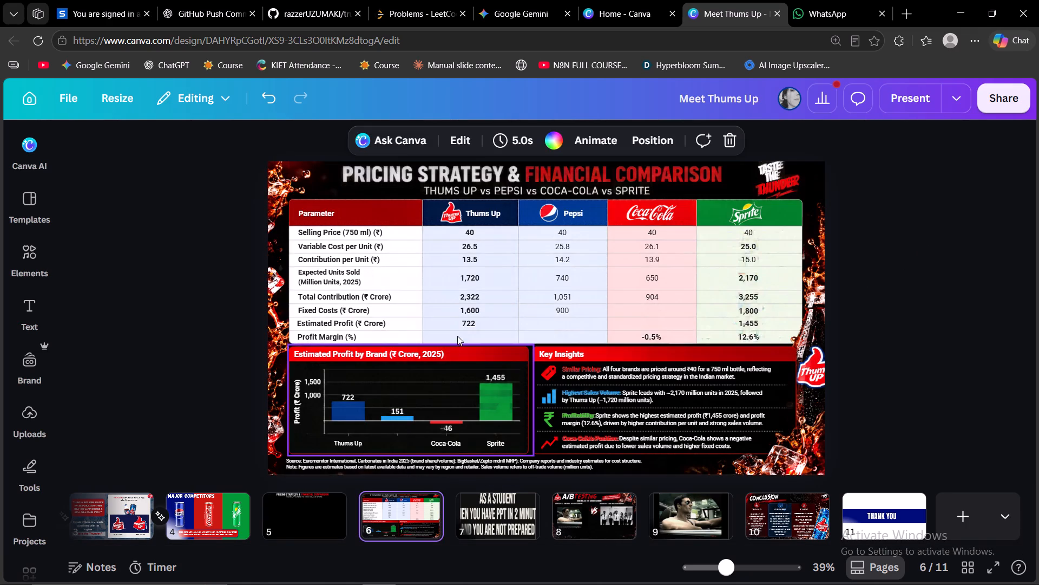
left_click_drag(393, 215, 393, 229)
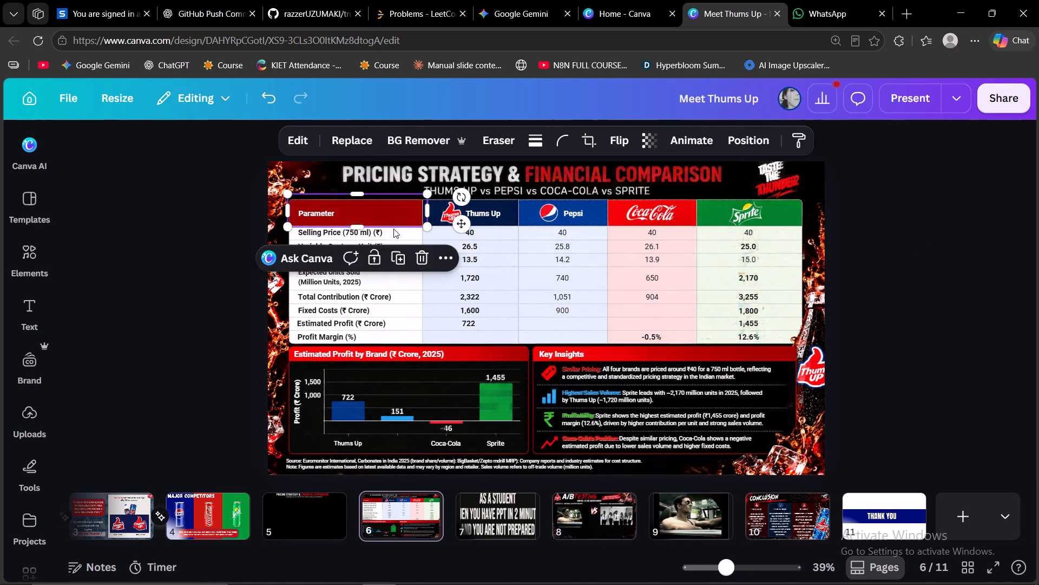
left_click_drag(393, 229, 324, 515)
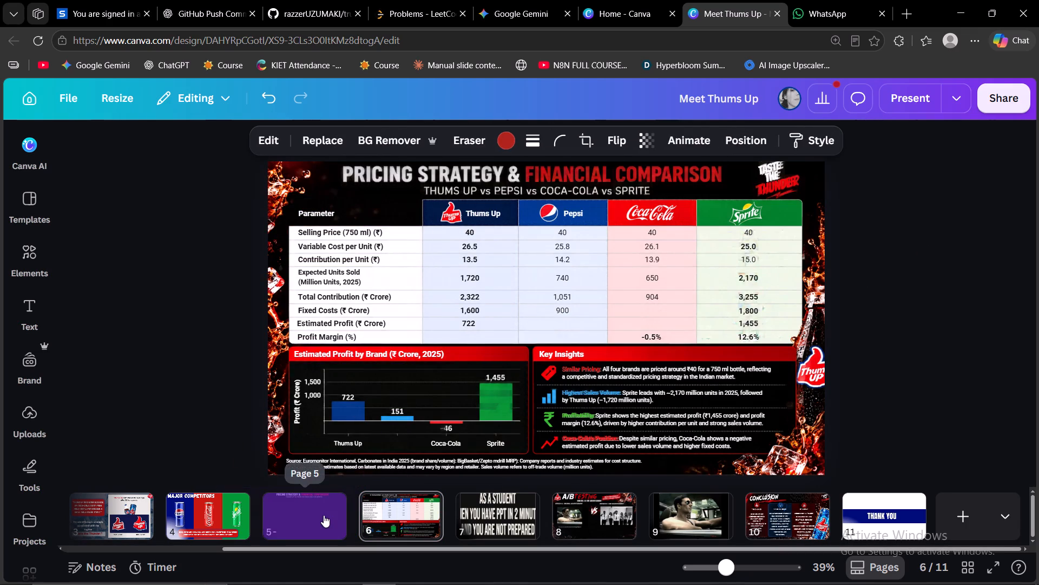
left_click(378, 519)
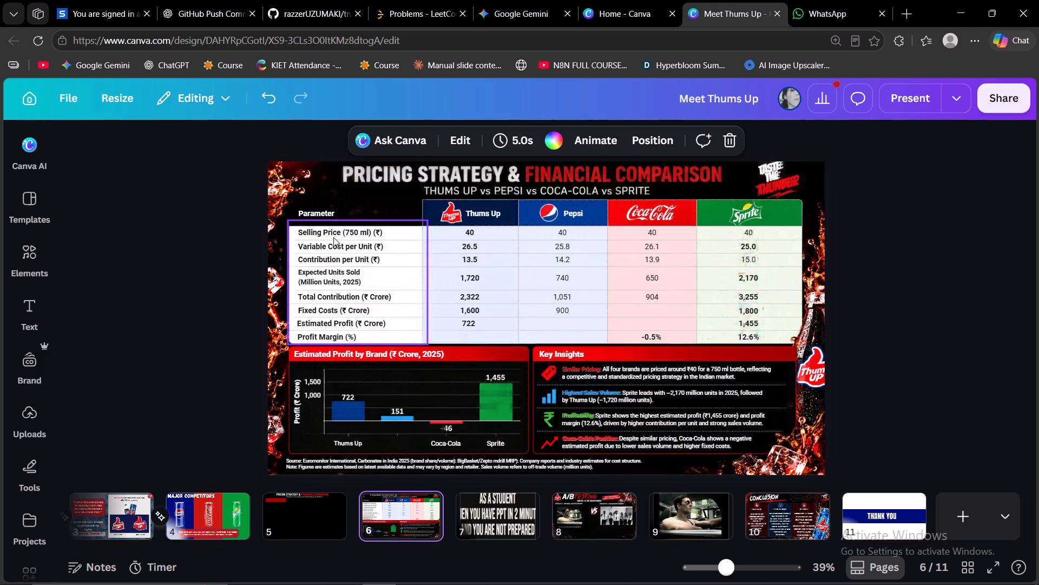
left_click_drag(333, 214, 325, 394)
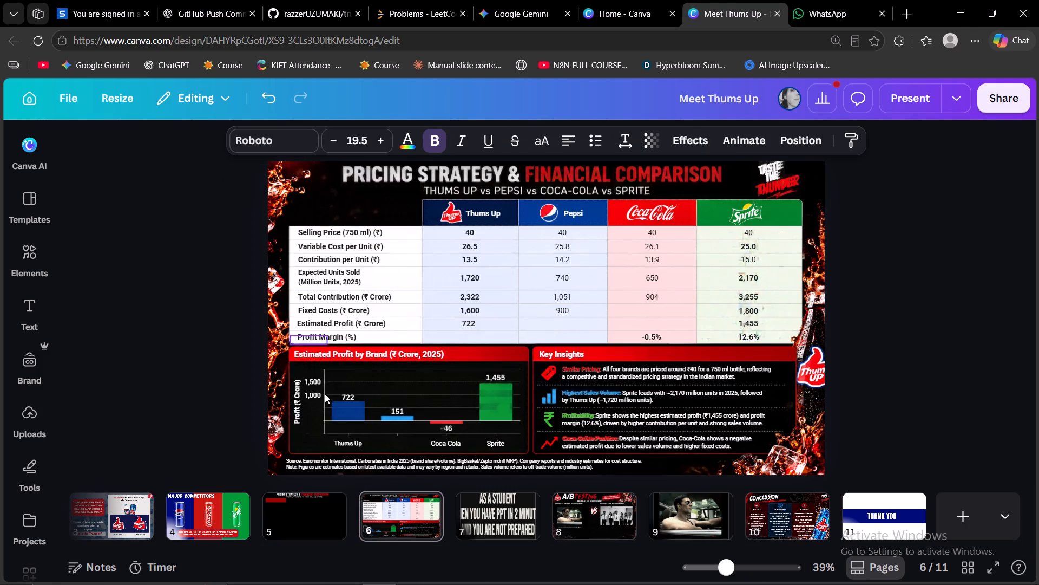
left_click_drag(325, 394, 325, 513)
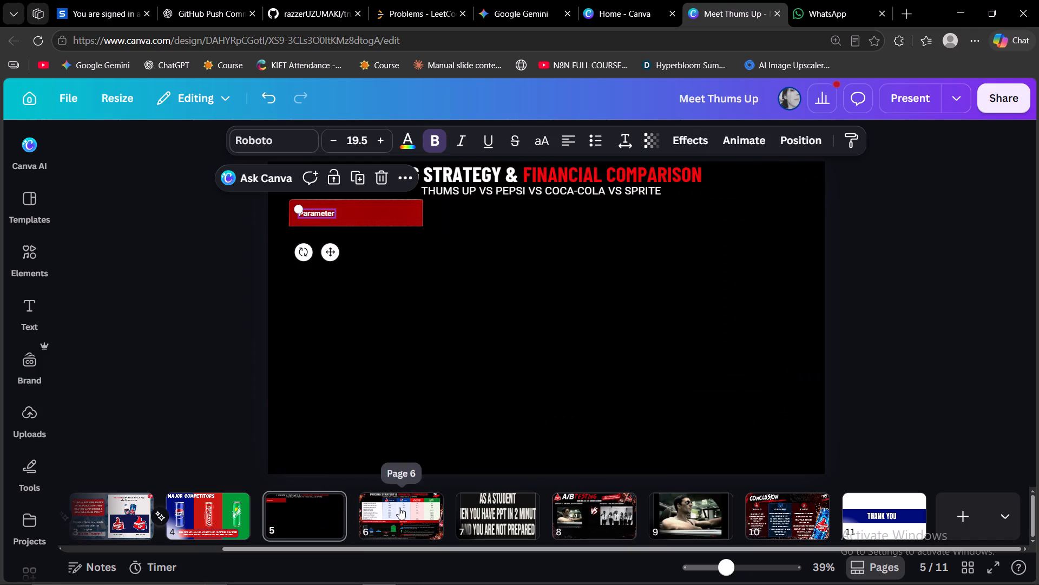
left_click(399, 508)
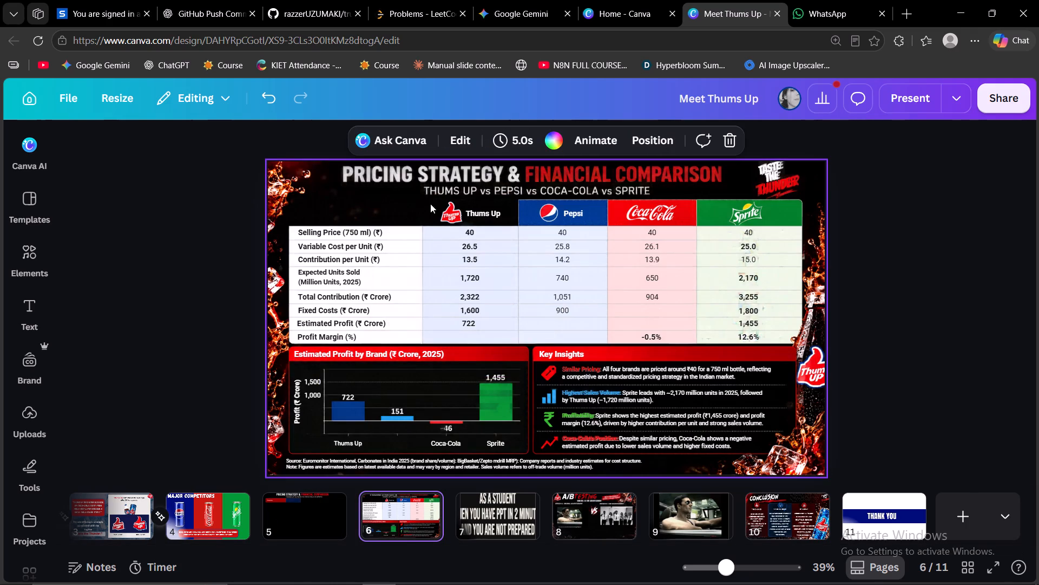
left_click_drag(425, 196, 696, 321)
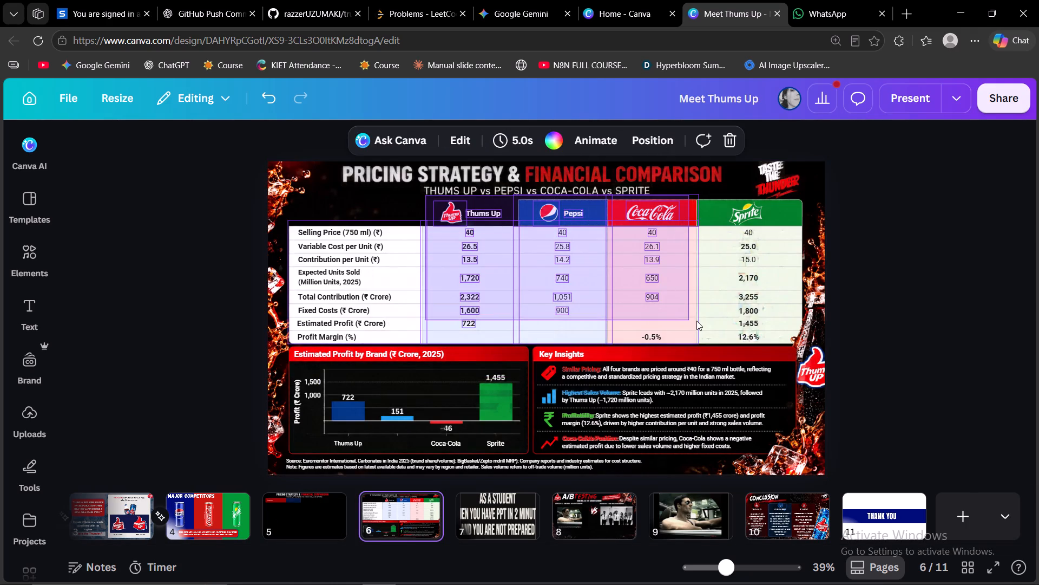
left_click_drag(696, 321, 792, 339)
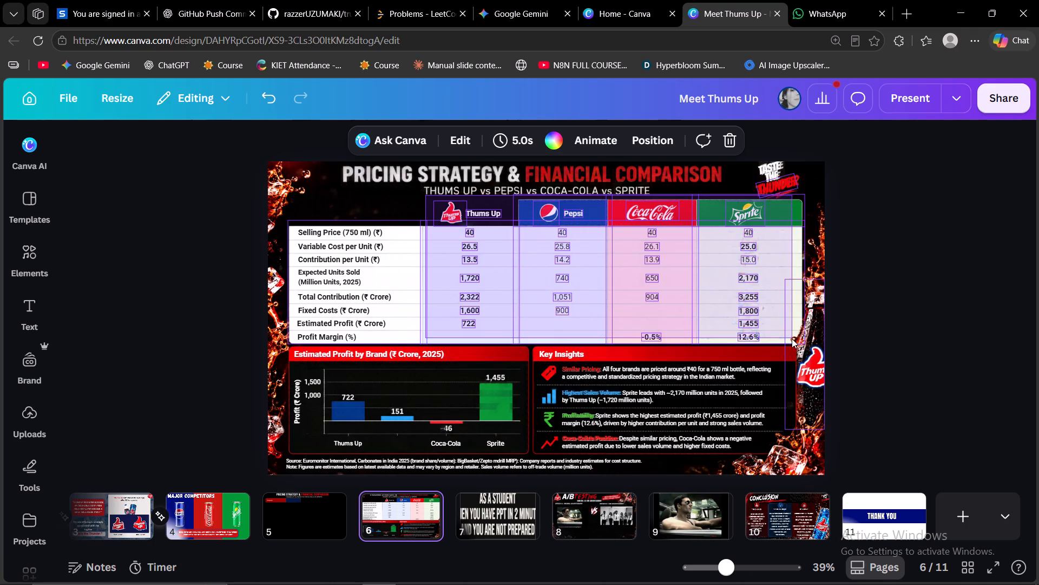
left_click_drag(792, 339, 801, 343)
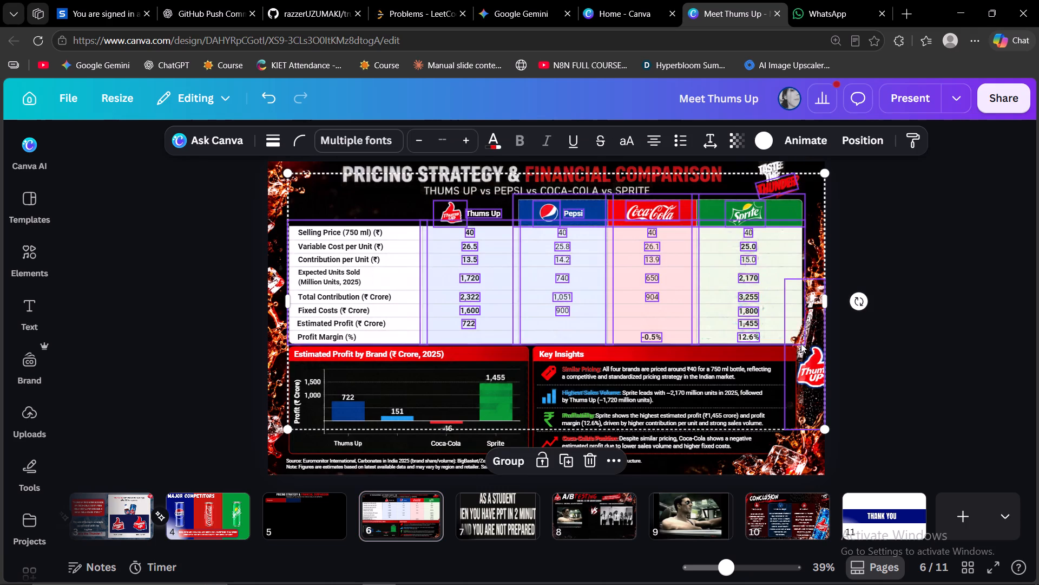
key("ctrl+c")
left_click(338, 509)
key("ctrl+v")
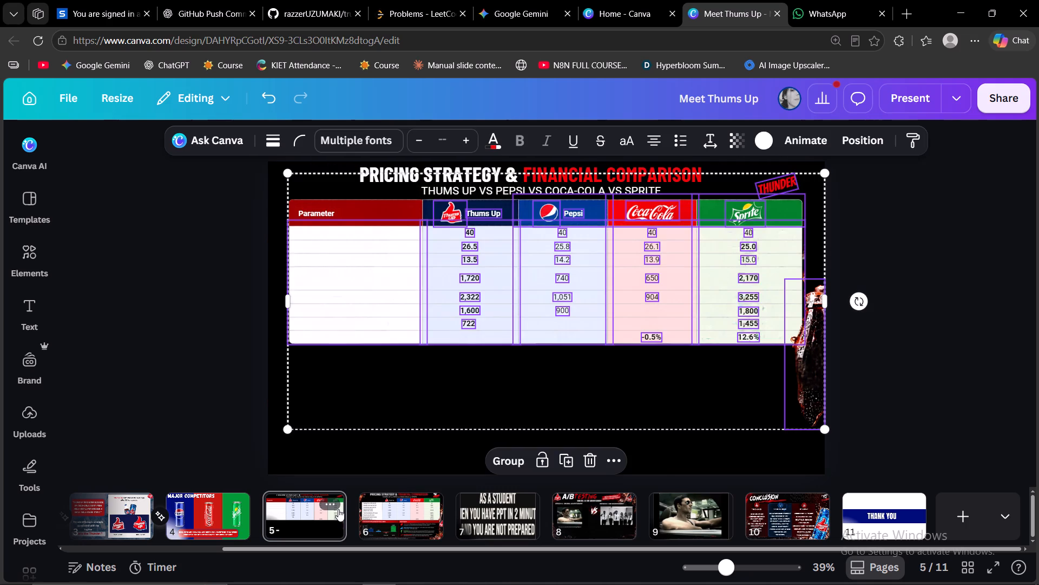
left_click(908, 386)
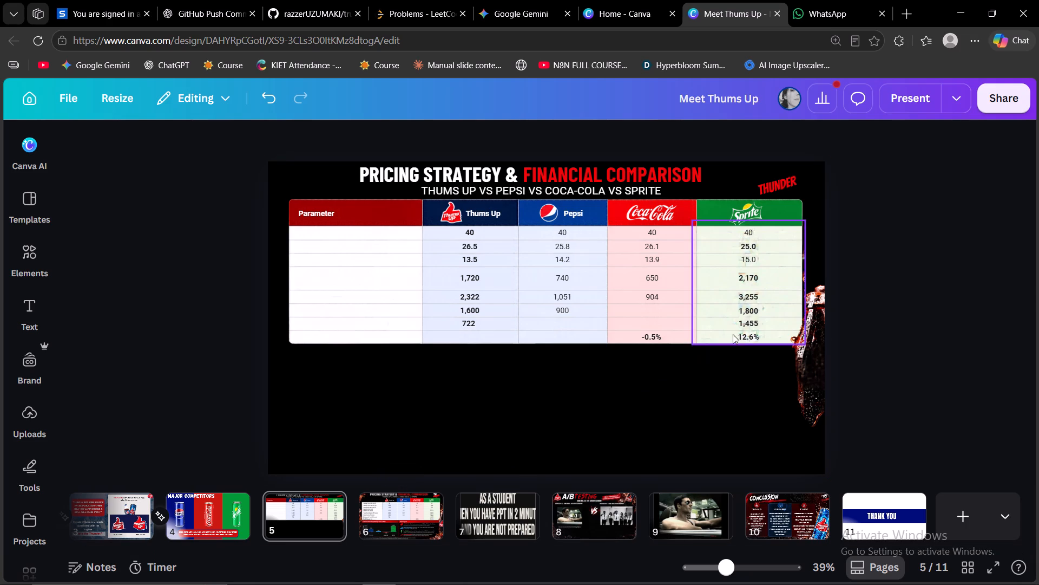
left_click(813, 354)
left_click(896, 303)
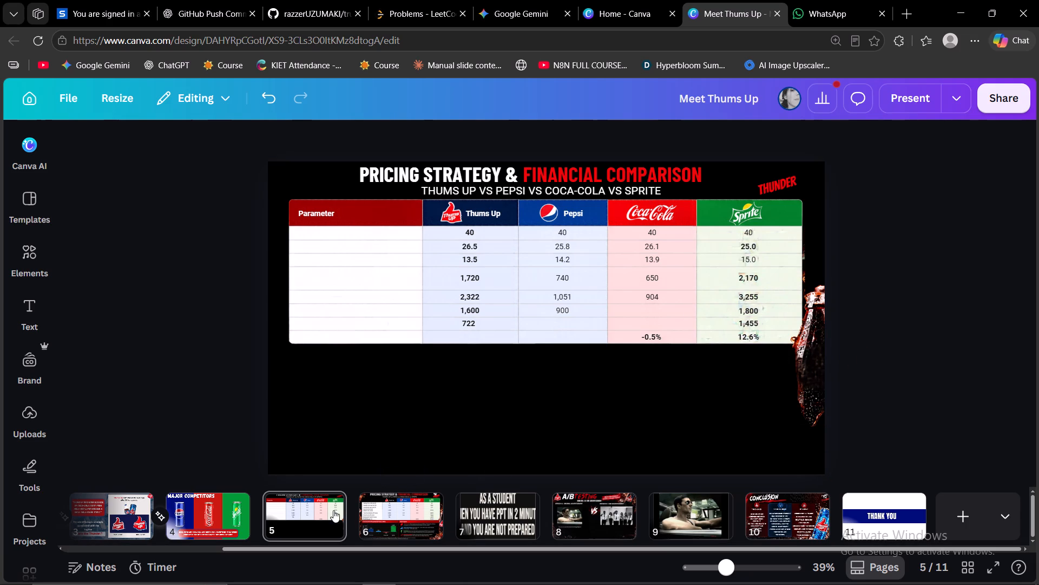
Move the cola splash artwork along the slide's upper left edge from page 6 to page 5.
left_click(419, 512)
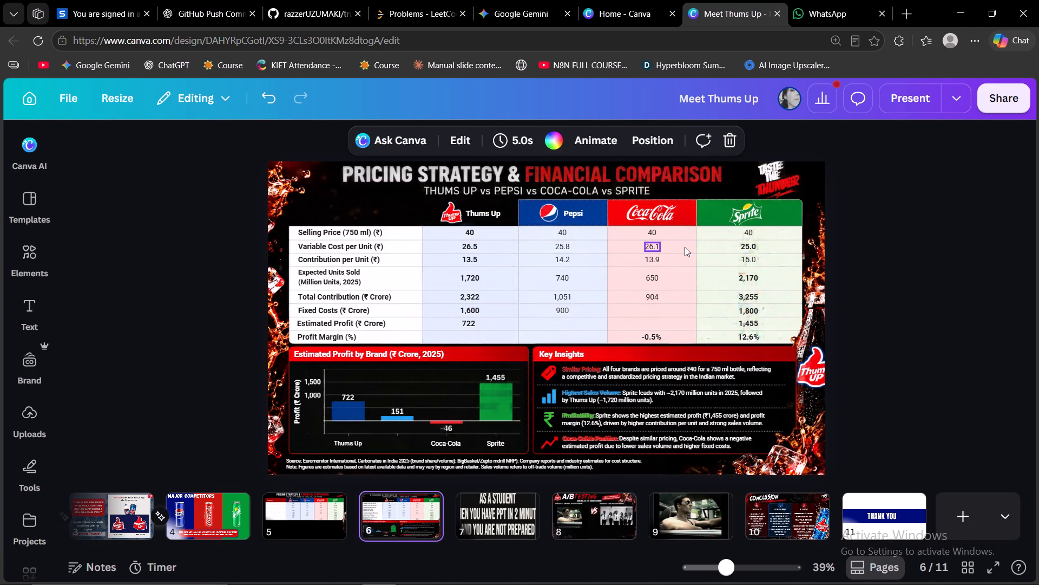
left_click(295, 225)
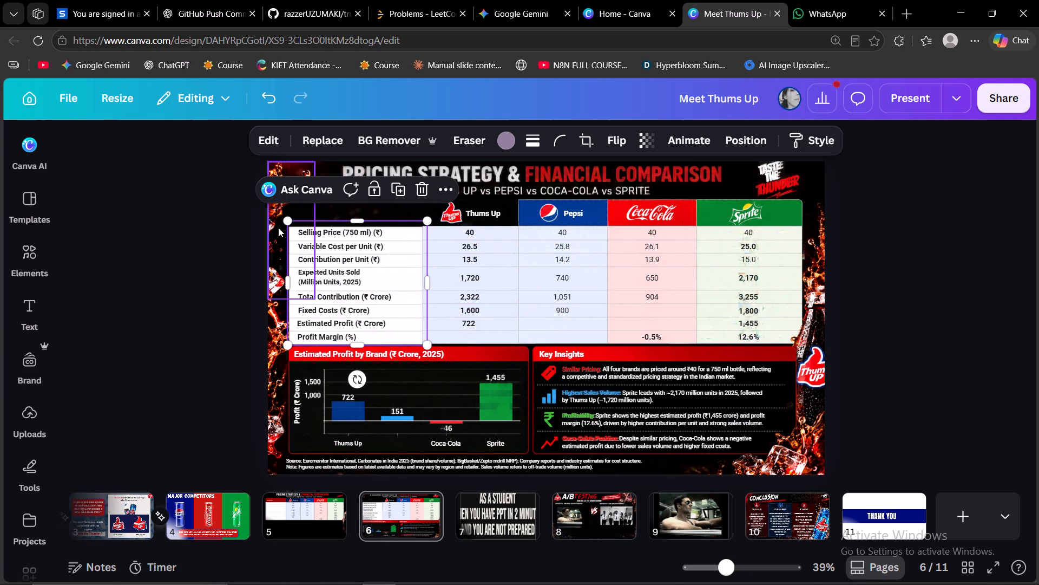
left_click(278, 227)
left_click(345, 205)
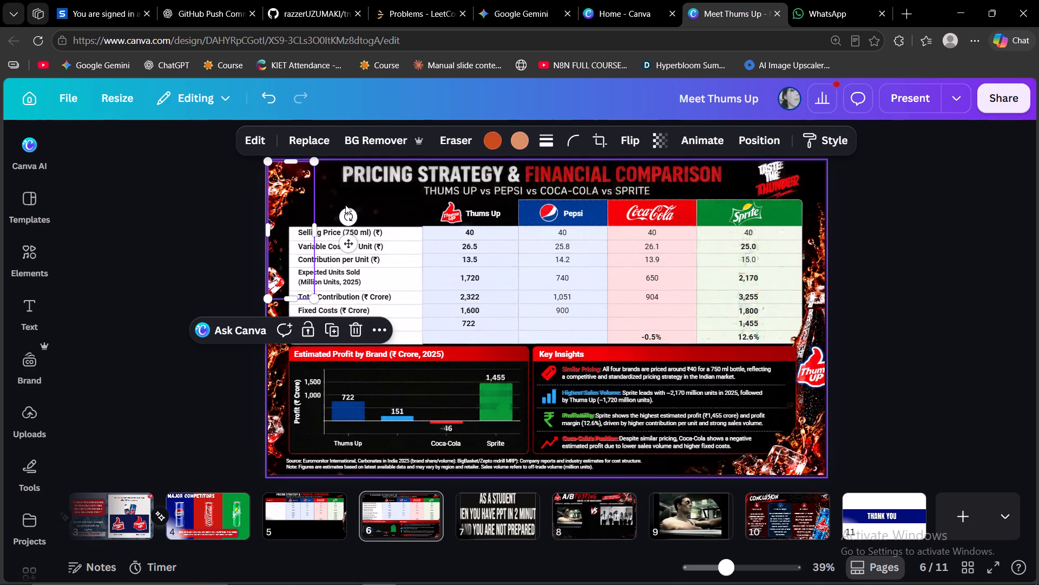
left_click(294, 231)
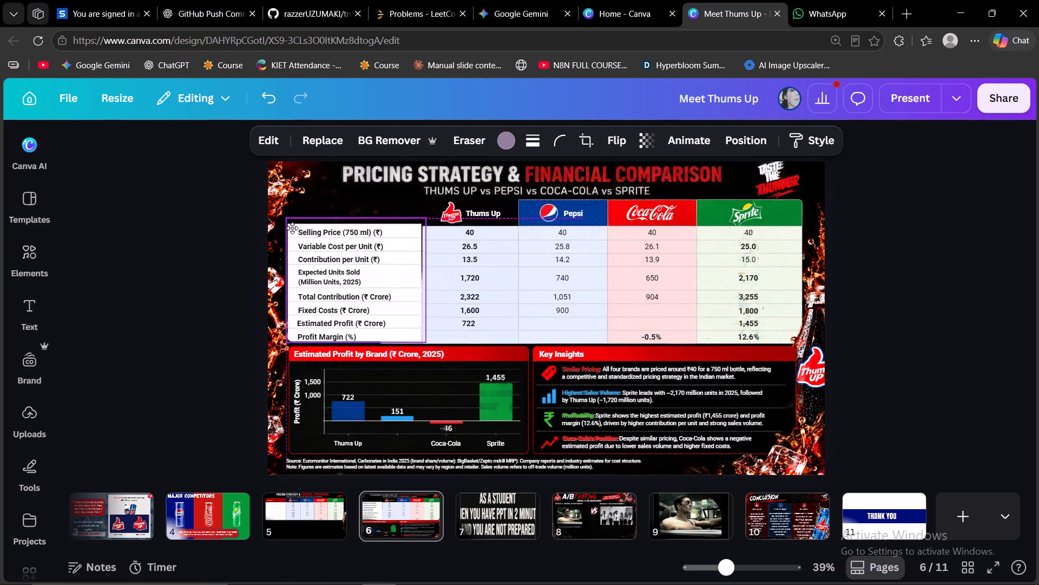
left_click(215, 238)
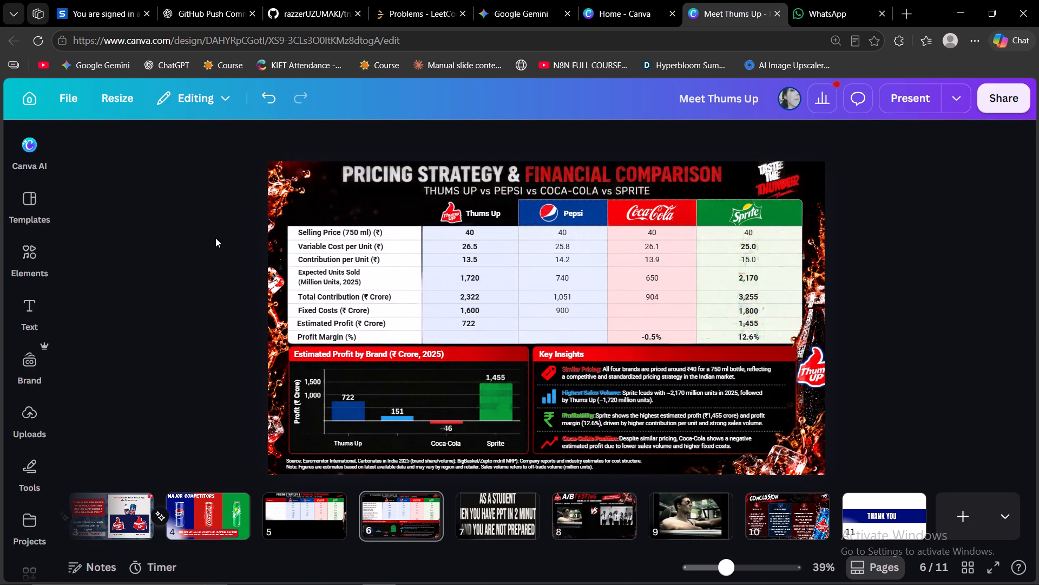
double_click(295, 223)
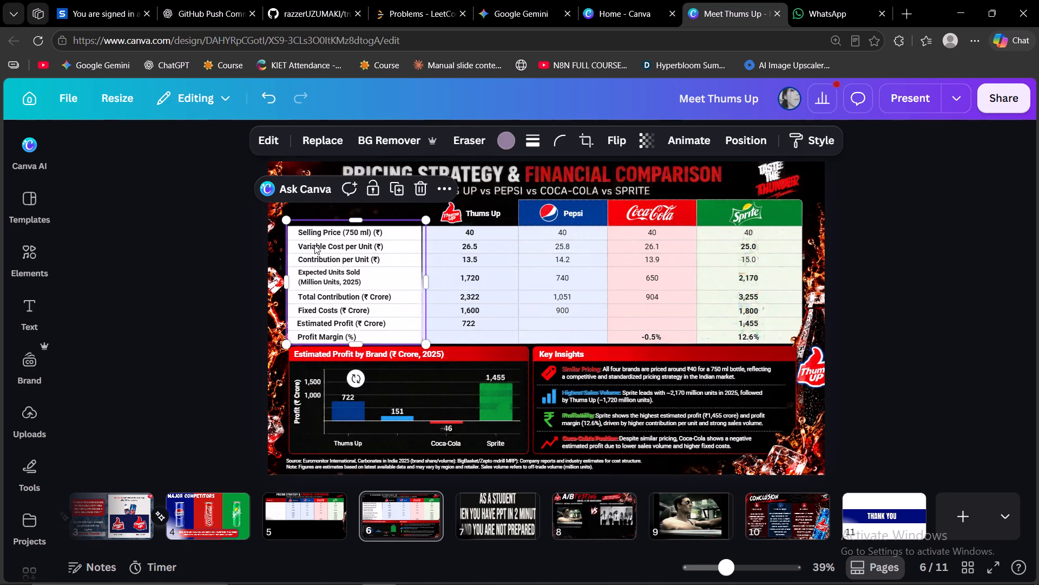
left_click(327, 254)
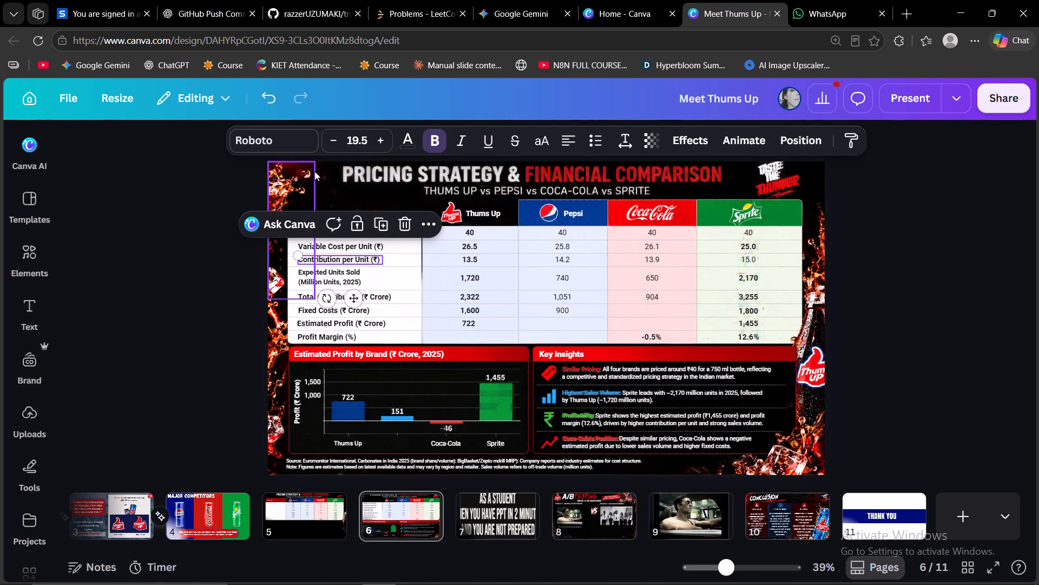
left_click(330, 182)
double_click(289, 203)
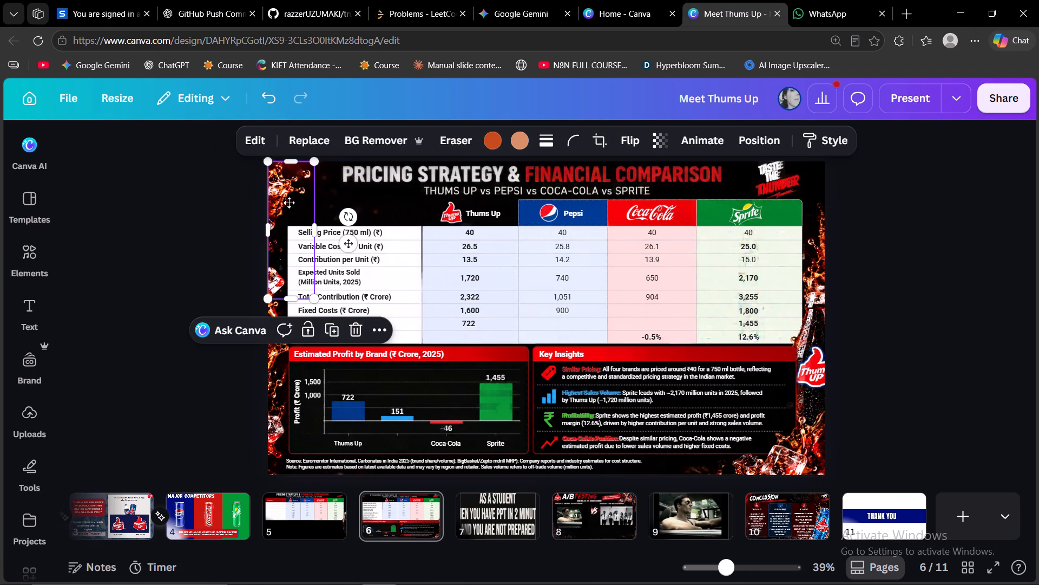
left_click_drag(289, 203, 312, 229)
left_click(206, 270)
left_click_drag(288, 191, 281, 246)
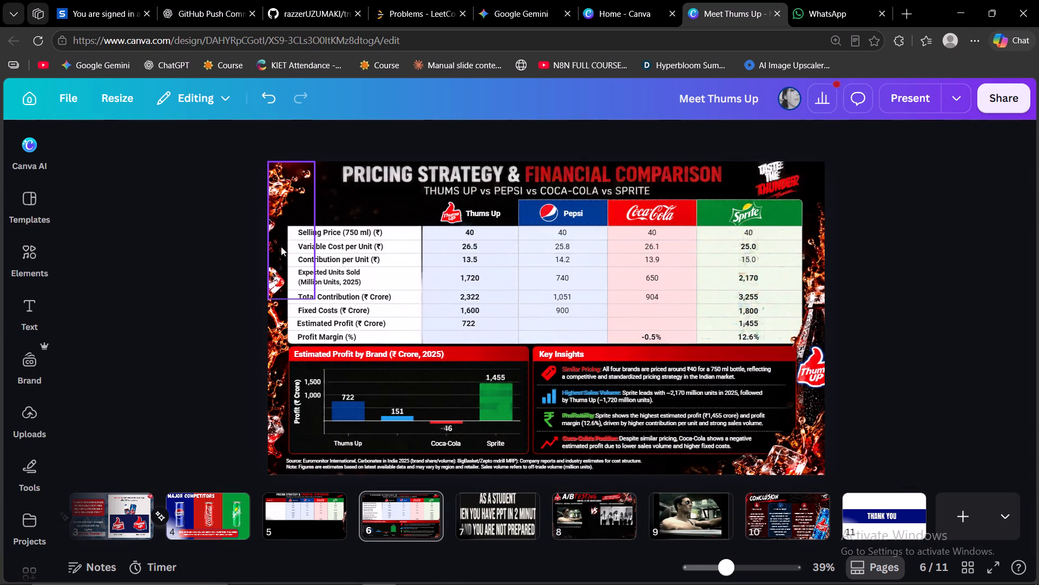
left_click_drag(281, 246, 284, 495)
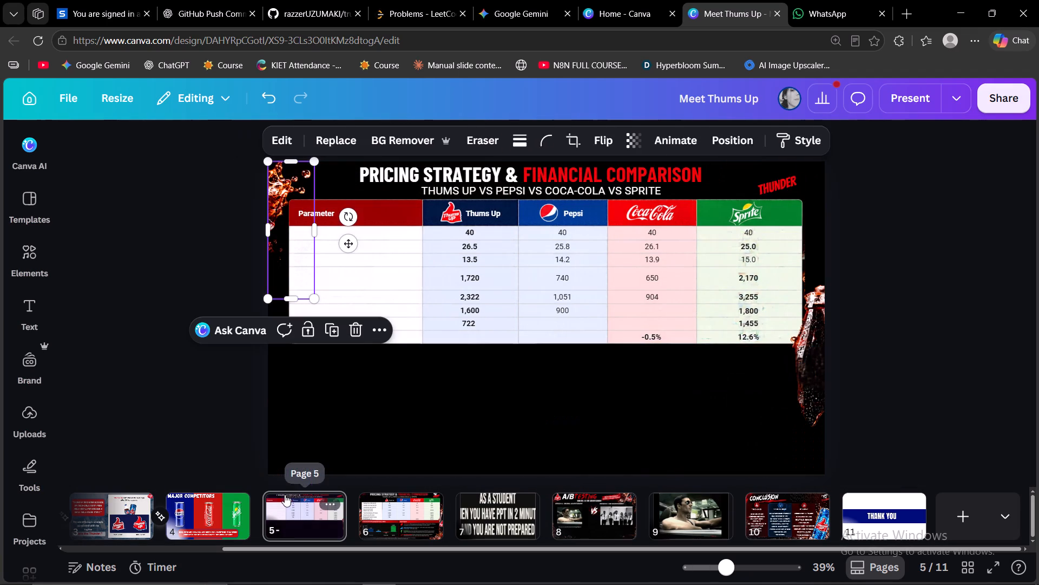
Move the small red splash fragment on the slide's lower left edge from page 6 to page 5.
left_click(377, 526)
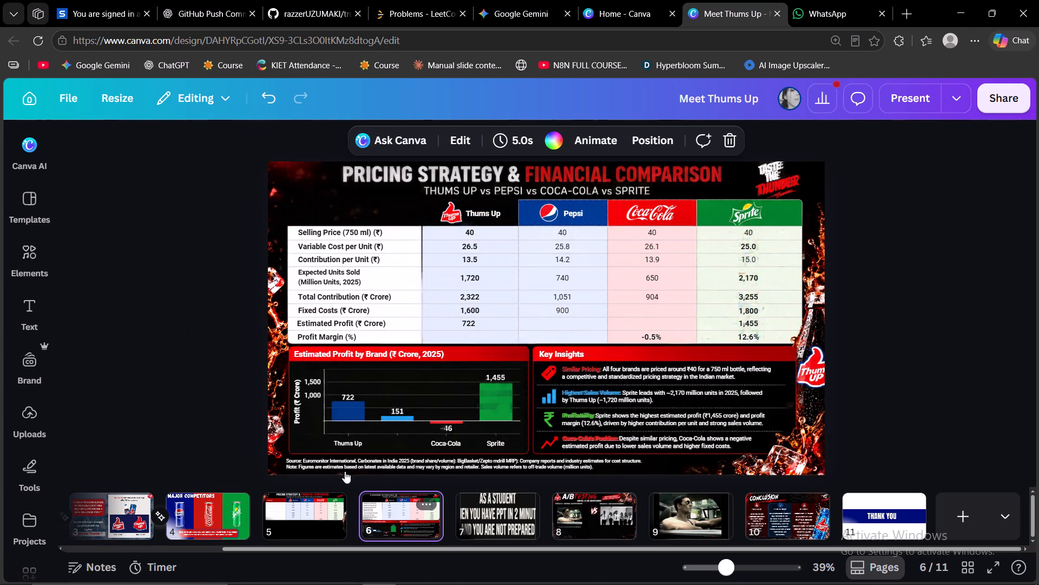
left_click(273, 347)
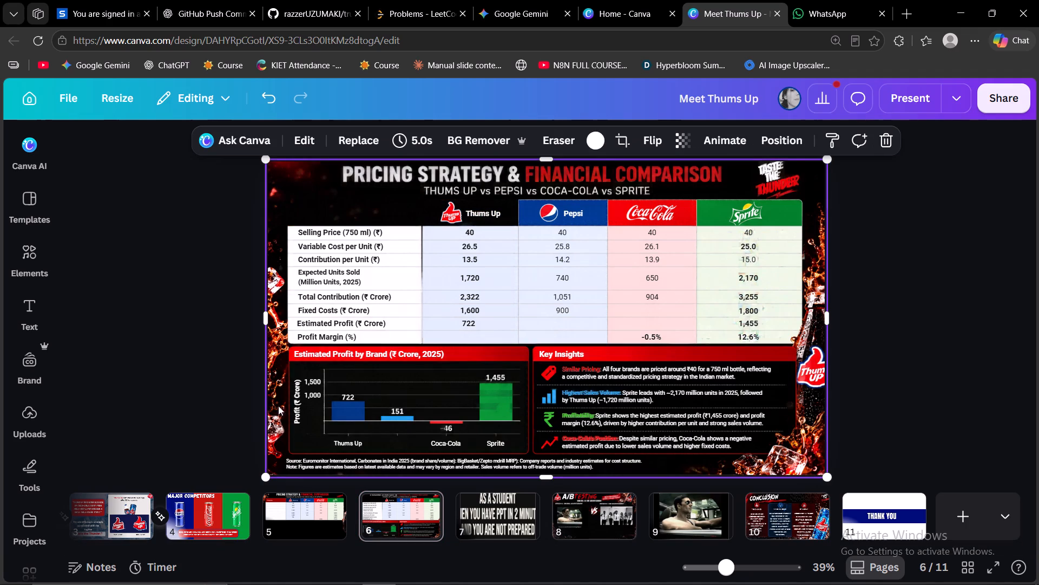
left_click_drag(282, 434, 300, 518)
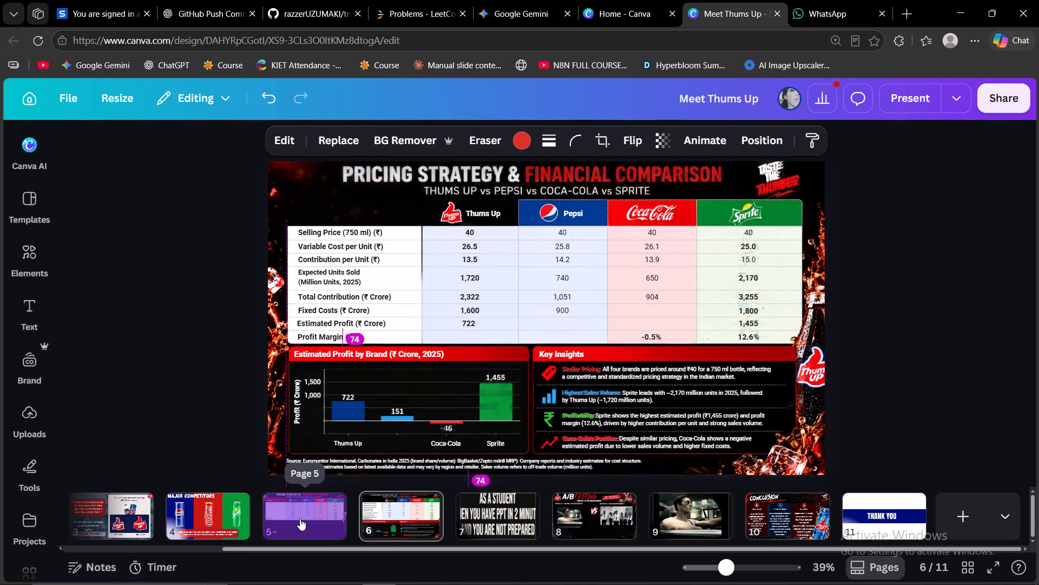
Move the white "Taste the" slogan text above "Thunder" from page 6 to page 5.
left_click(411, 513)
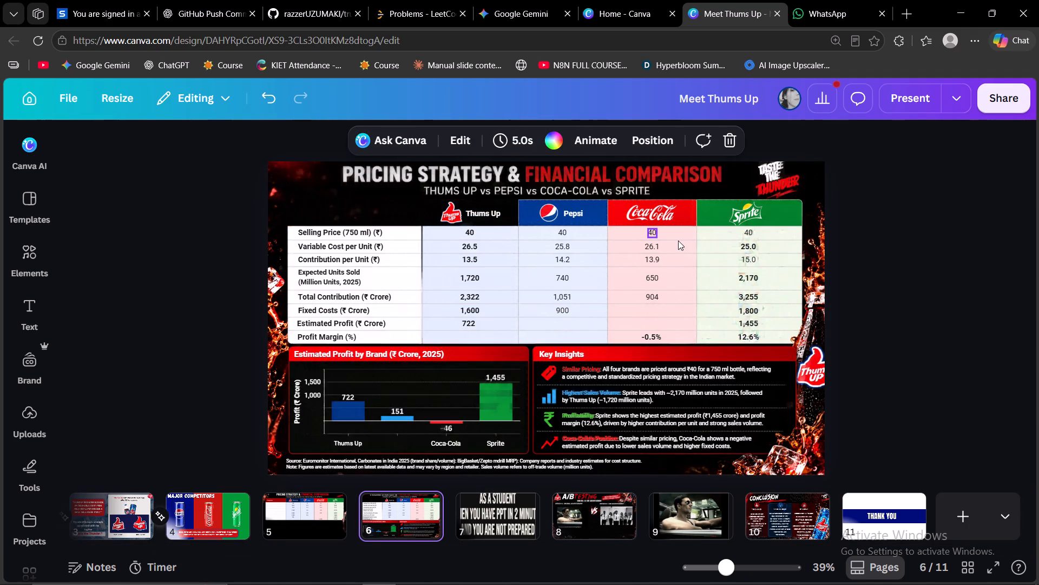
left_click_drag(771, 175, 684, 261)
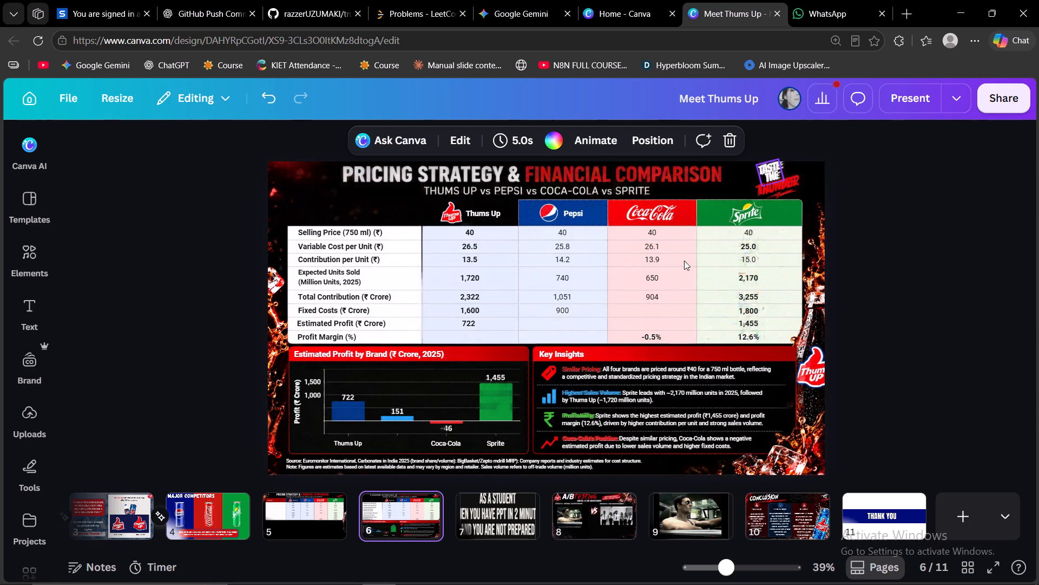
left_click_drag(684, 261, 326, 516)
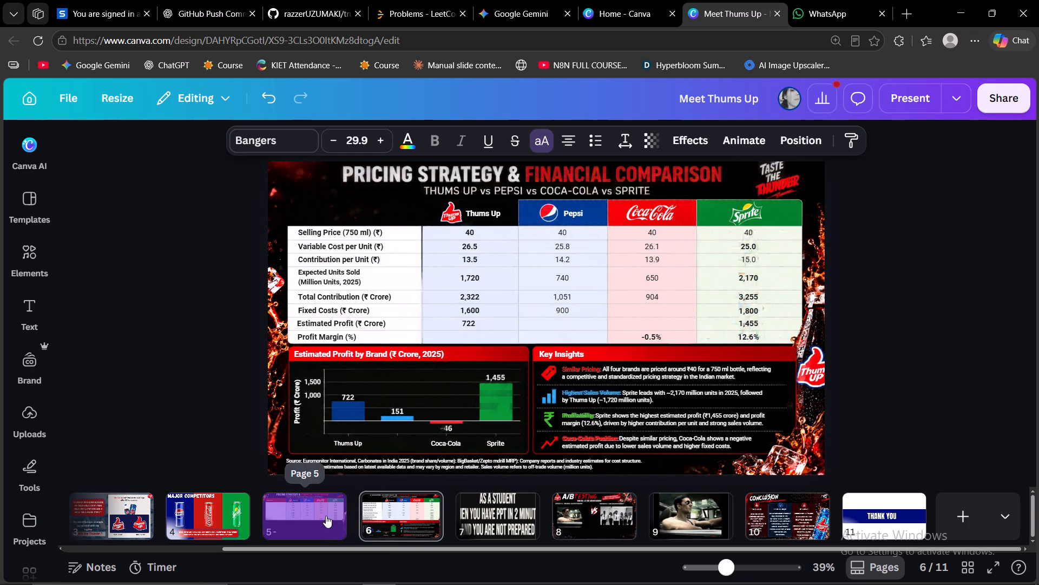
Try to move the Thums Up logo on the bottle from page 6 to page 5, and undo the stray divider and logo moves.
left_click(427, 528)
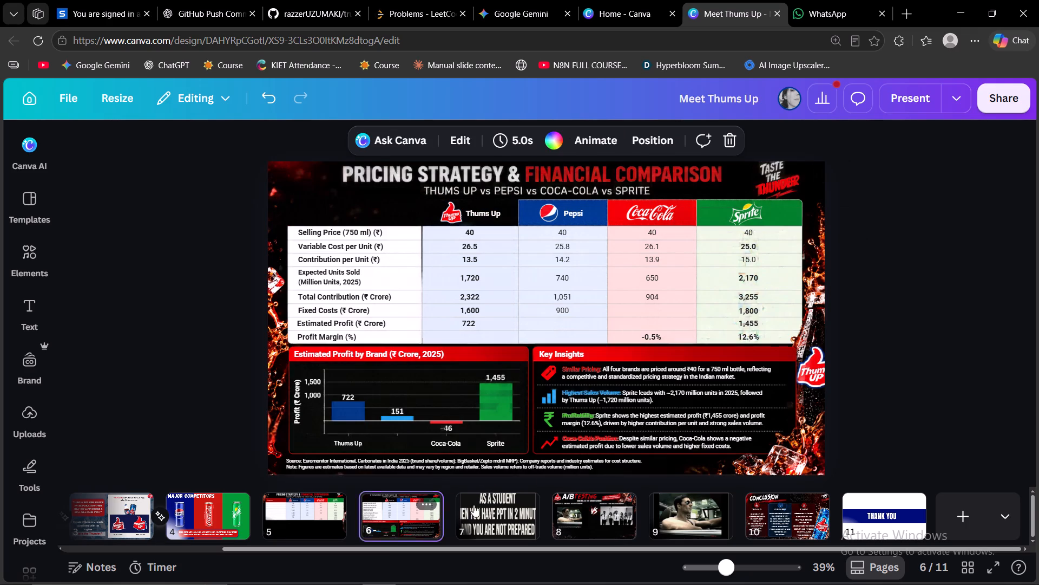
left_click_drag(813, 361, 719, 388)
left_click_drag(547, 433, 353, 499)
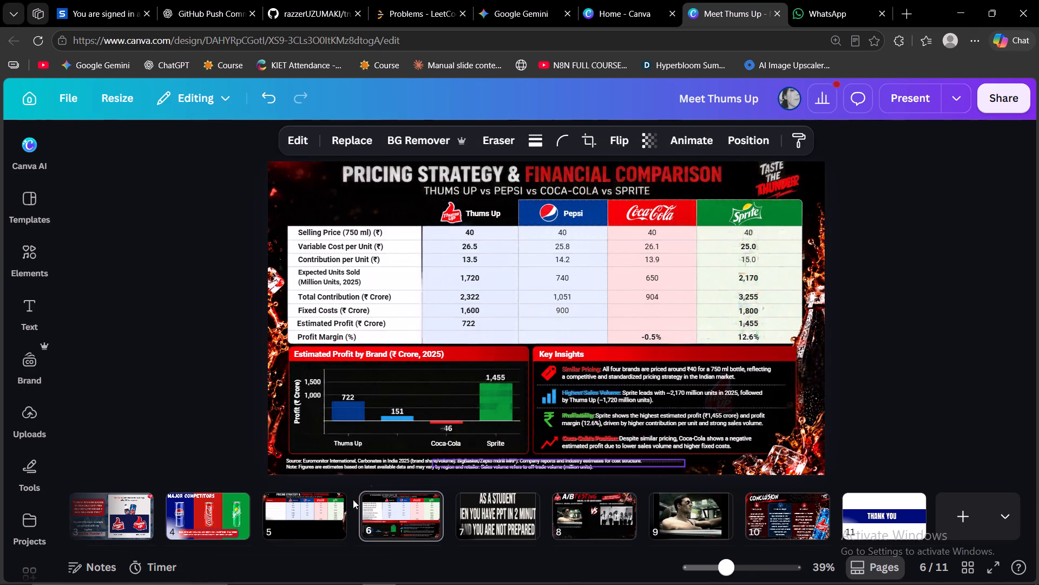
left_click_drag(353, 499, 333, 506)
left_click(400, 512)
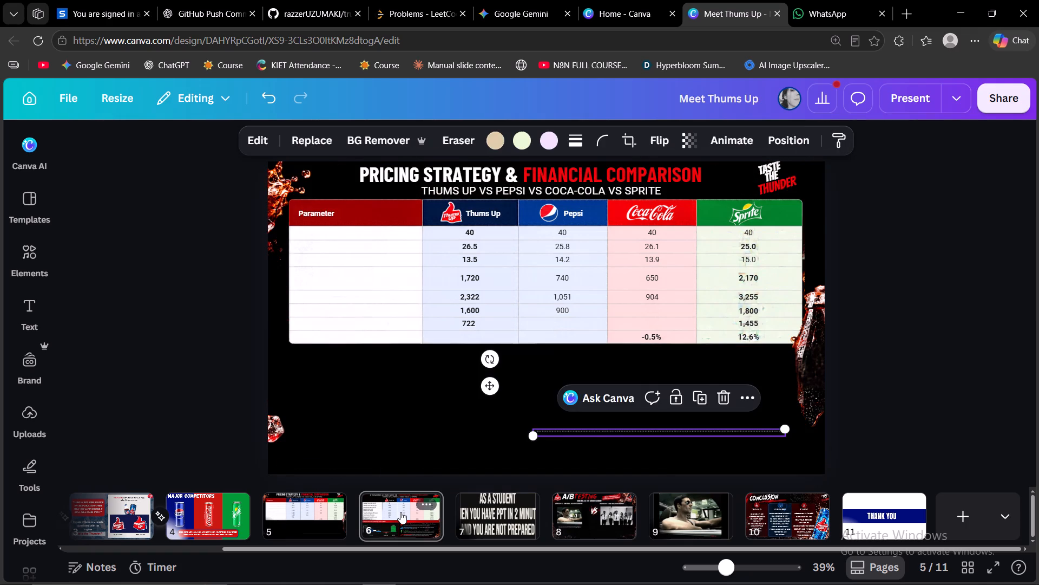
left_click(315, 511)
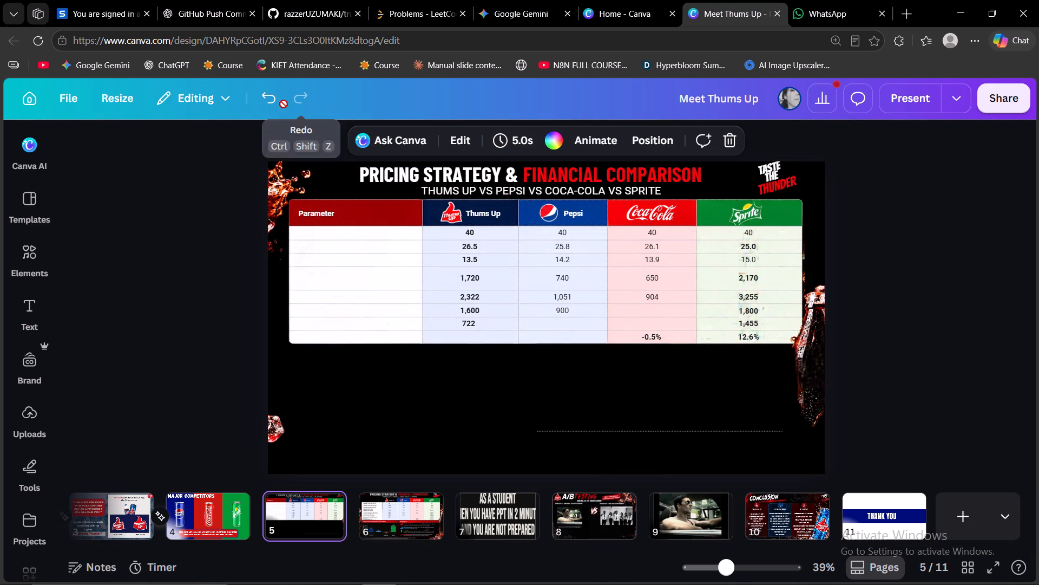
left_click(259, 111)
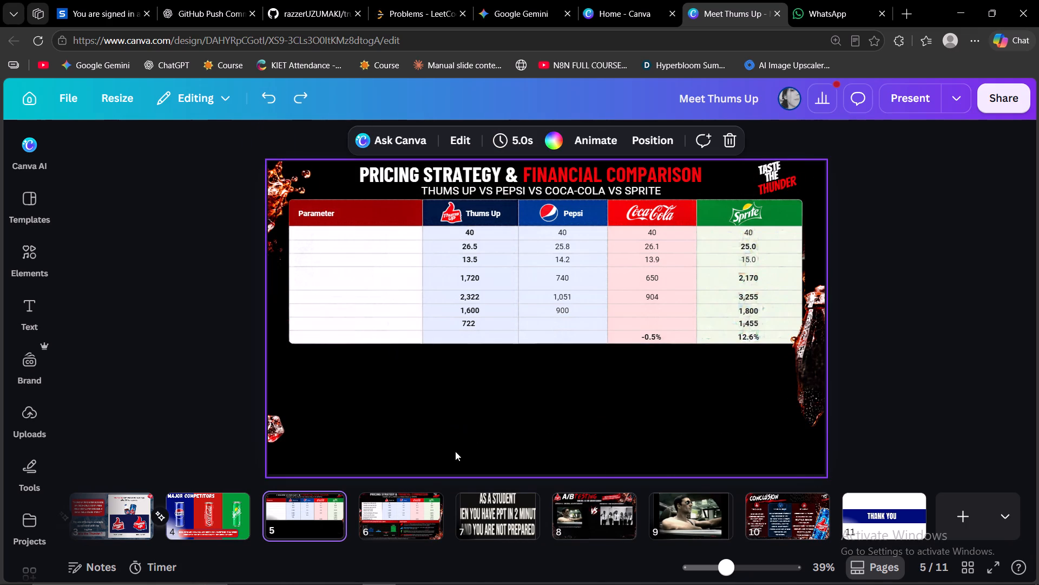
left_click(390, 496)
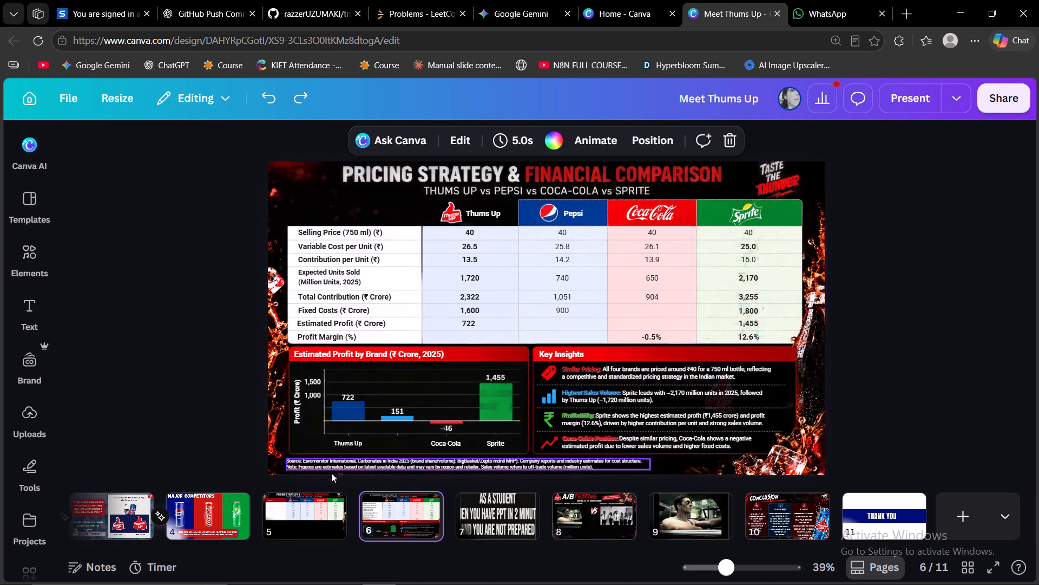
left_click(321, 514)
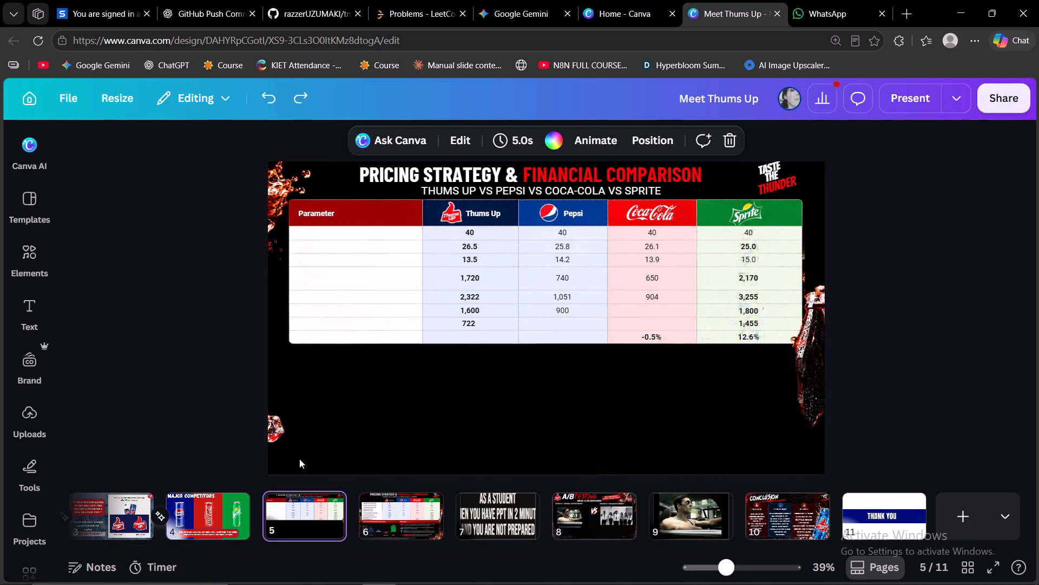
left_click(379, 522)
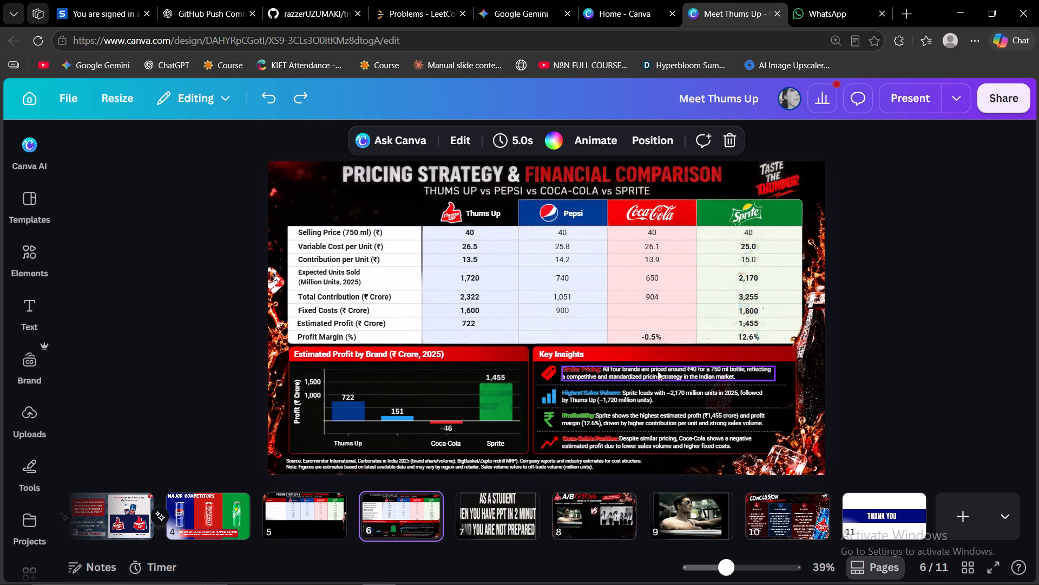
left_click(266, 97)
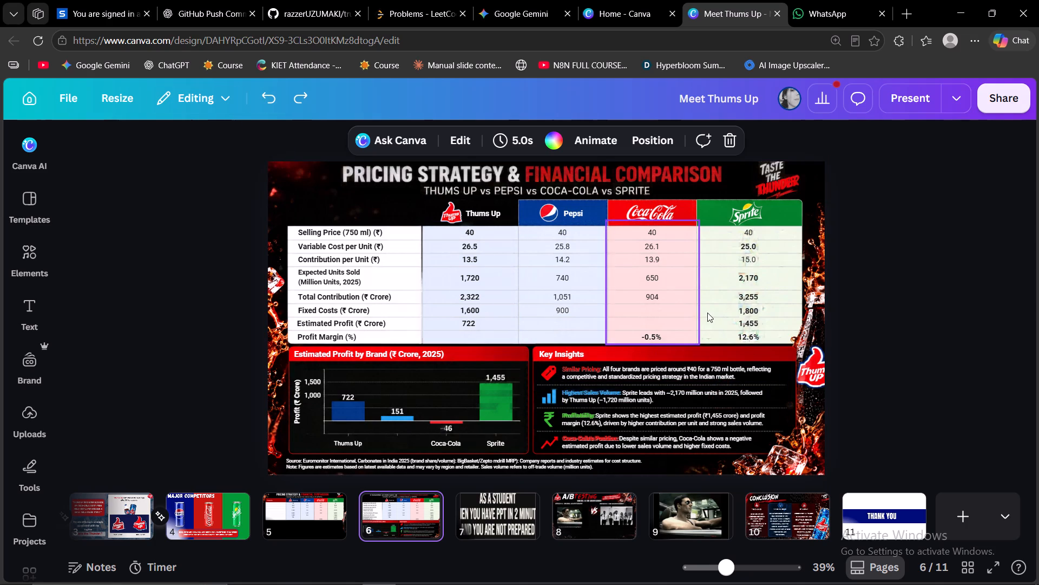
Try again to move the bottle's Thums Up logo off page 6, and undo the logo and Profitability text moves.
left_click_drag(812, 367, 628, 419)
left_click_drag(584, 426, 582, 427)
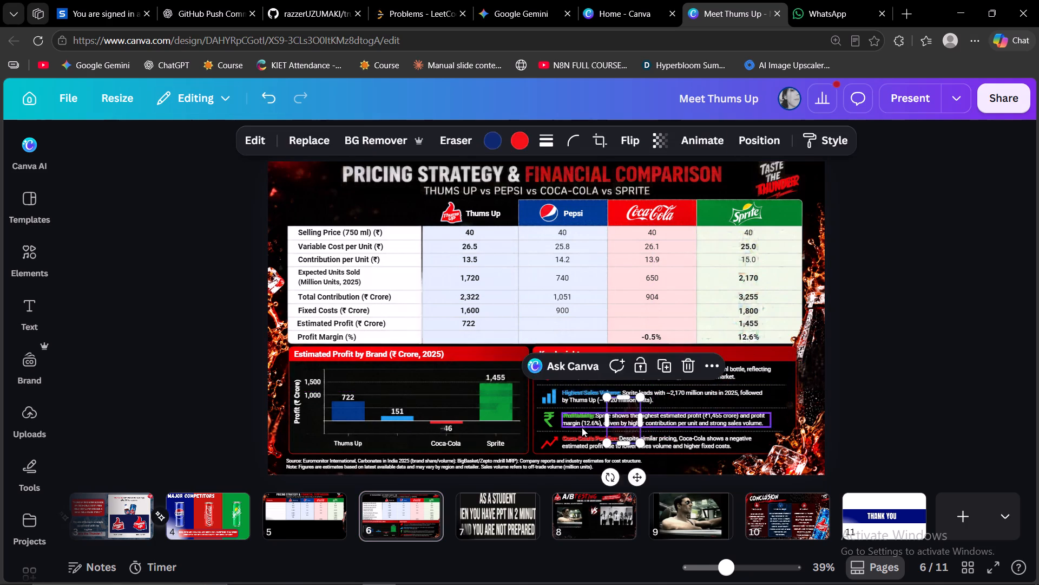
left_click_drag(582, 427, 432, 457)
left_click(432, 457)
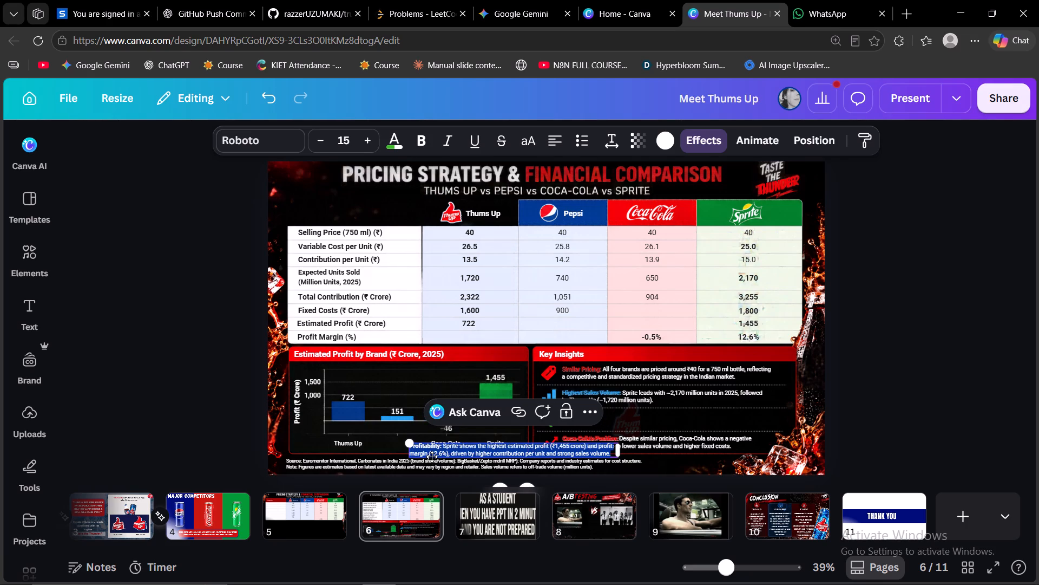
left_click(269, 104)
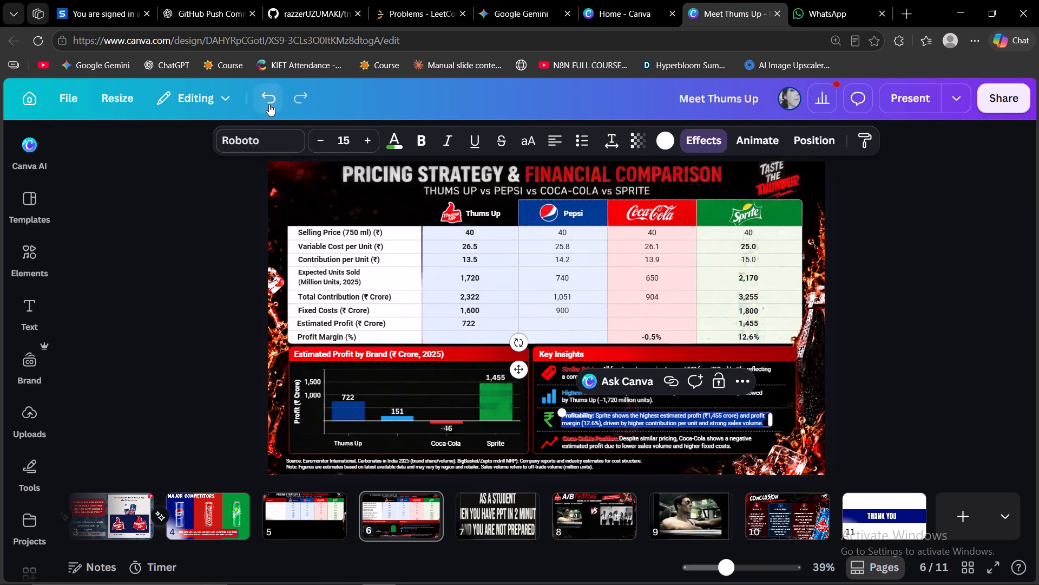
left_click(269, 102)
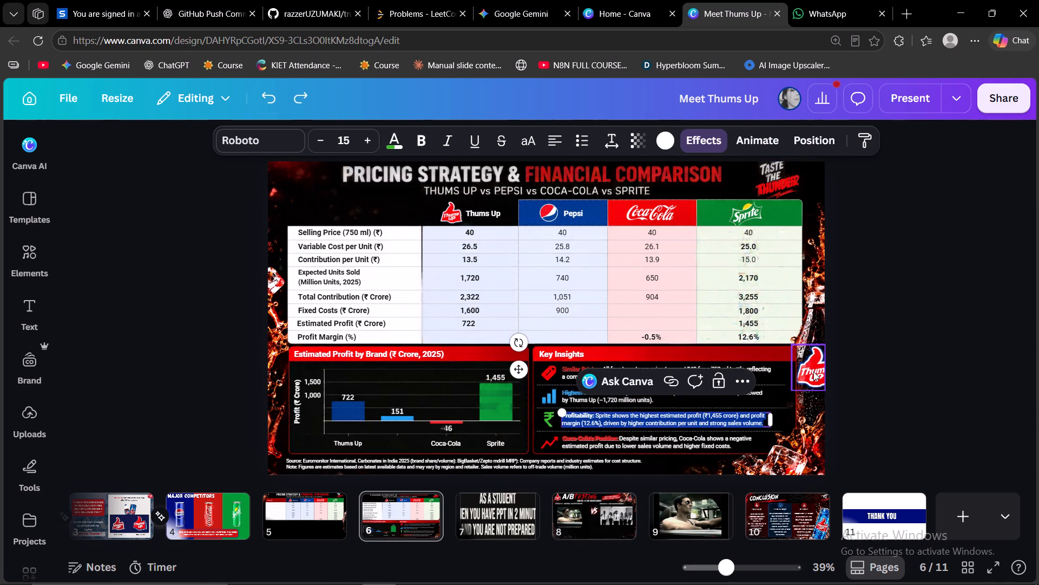
Move the Thums Up logo on the bottle from page 6 to page 5.
left_click_drag(813, 372, 653, 411)
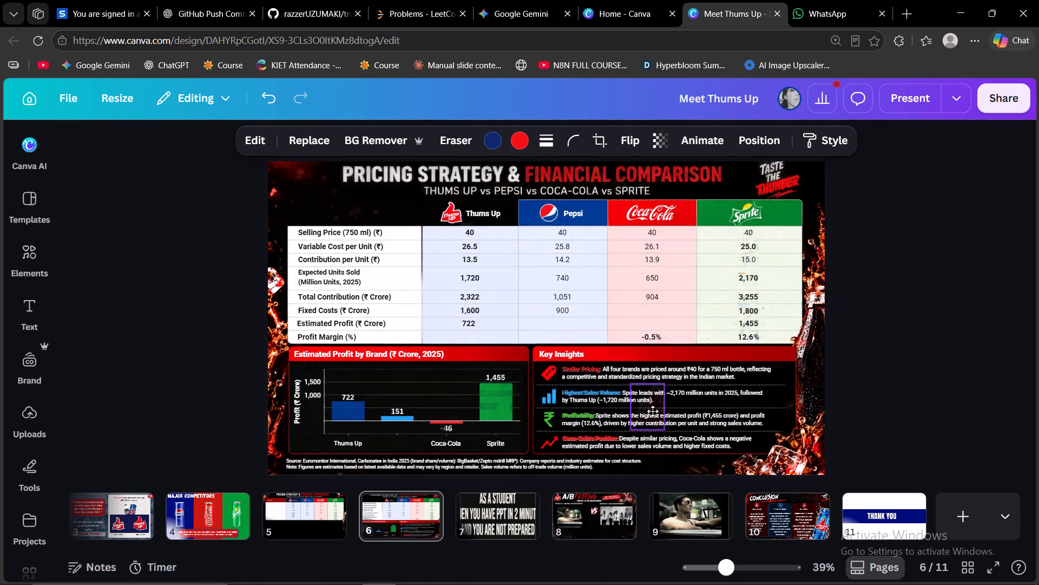
left_click_drag(653, 411, 324, 508)
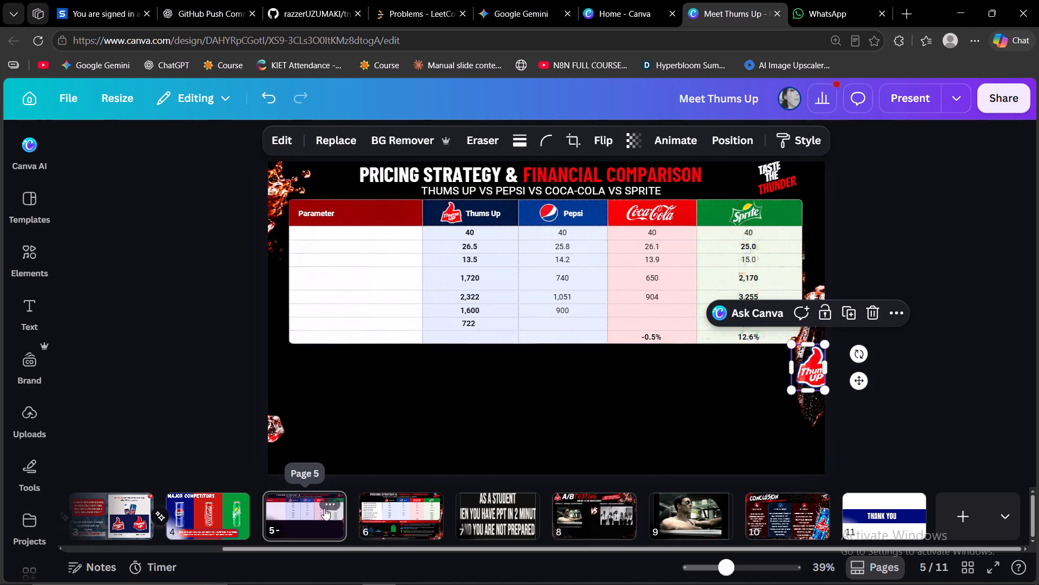
left_click(617, 428)
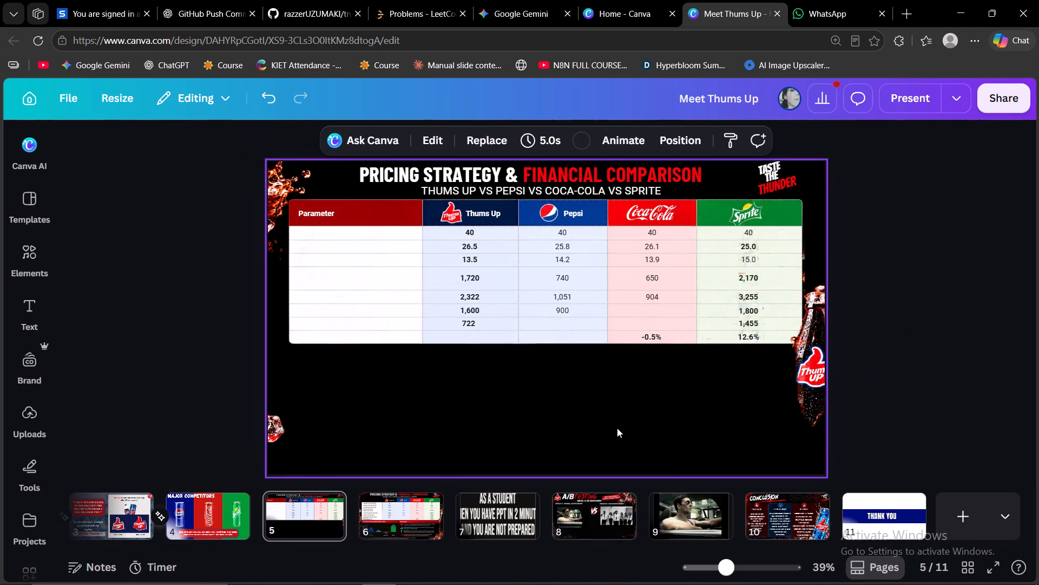
Move the ice cubes artwork at the bottom edge of the slide from page 6 to page 5.
left_click(410, 518)
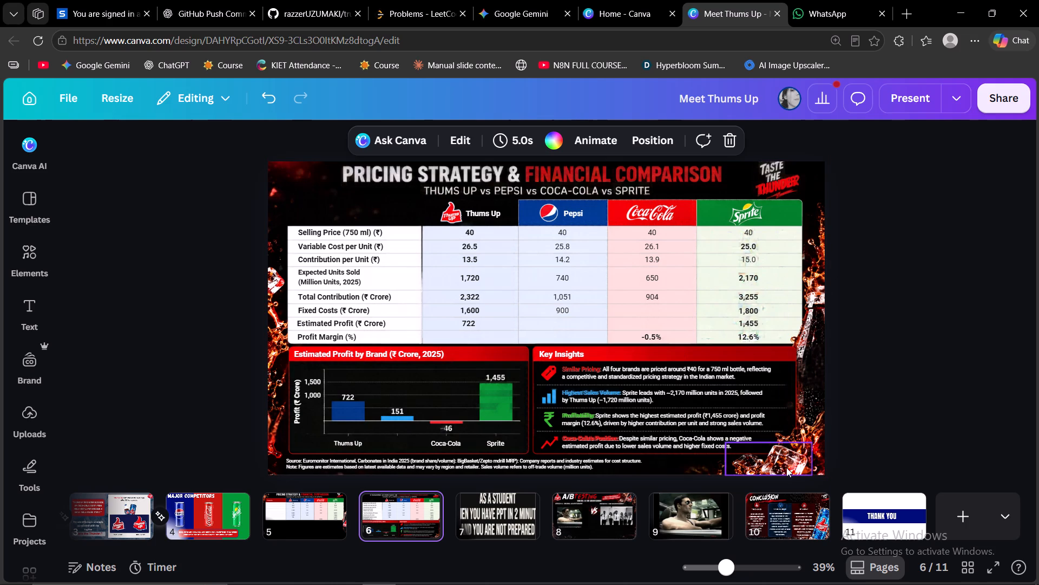
left_click_drag(786, 467, 312, 513)
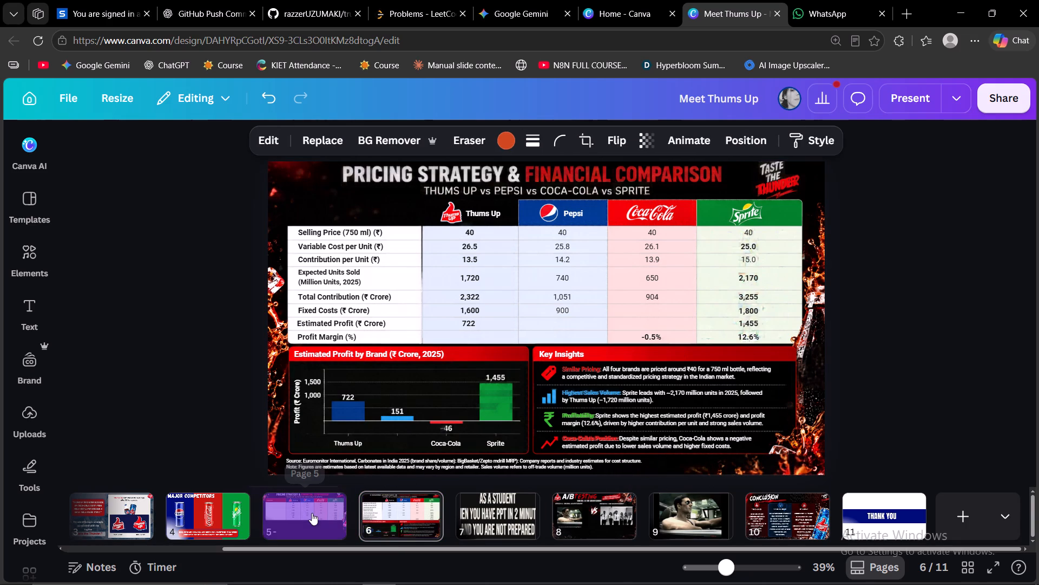
left_click(904, 348)
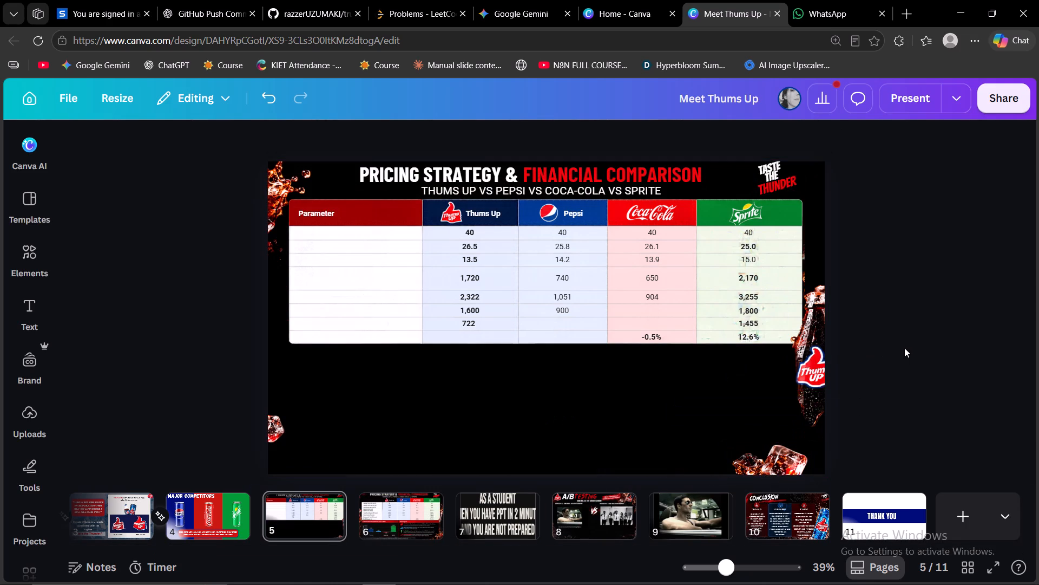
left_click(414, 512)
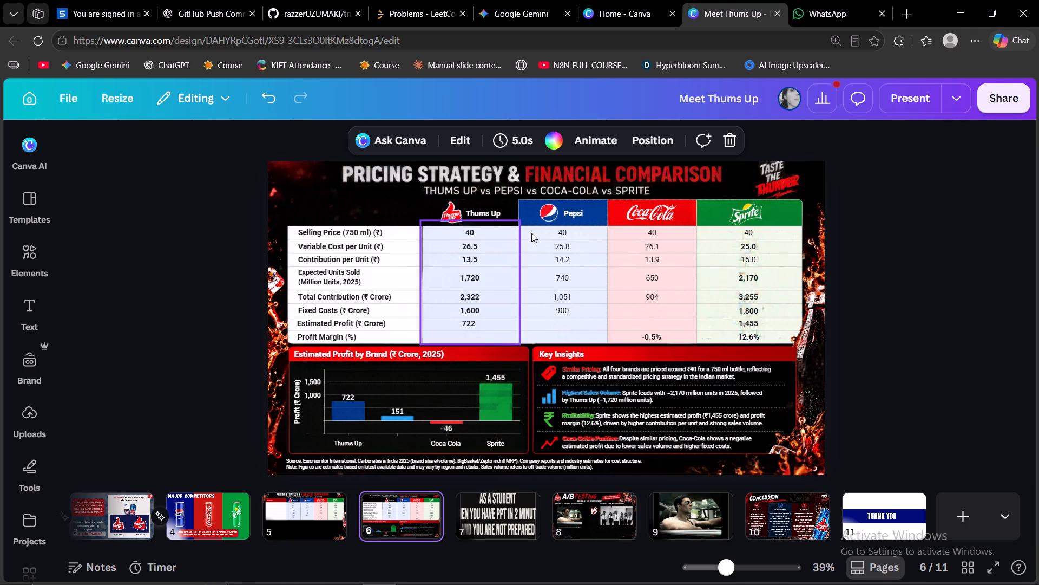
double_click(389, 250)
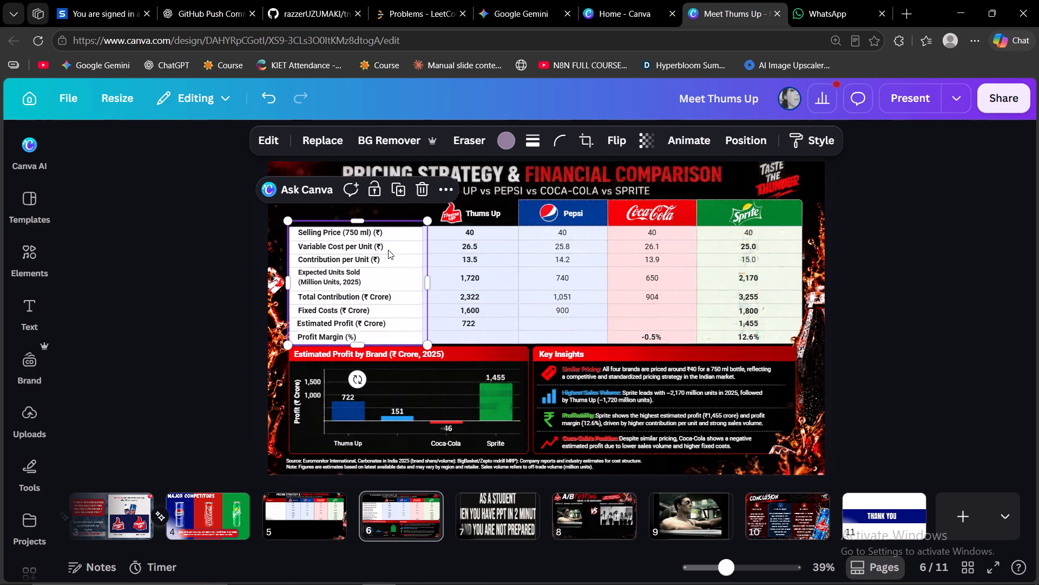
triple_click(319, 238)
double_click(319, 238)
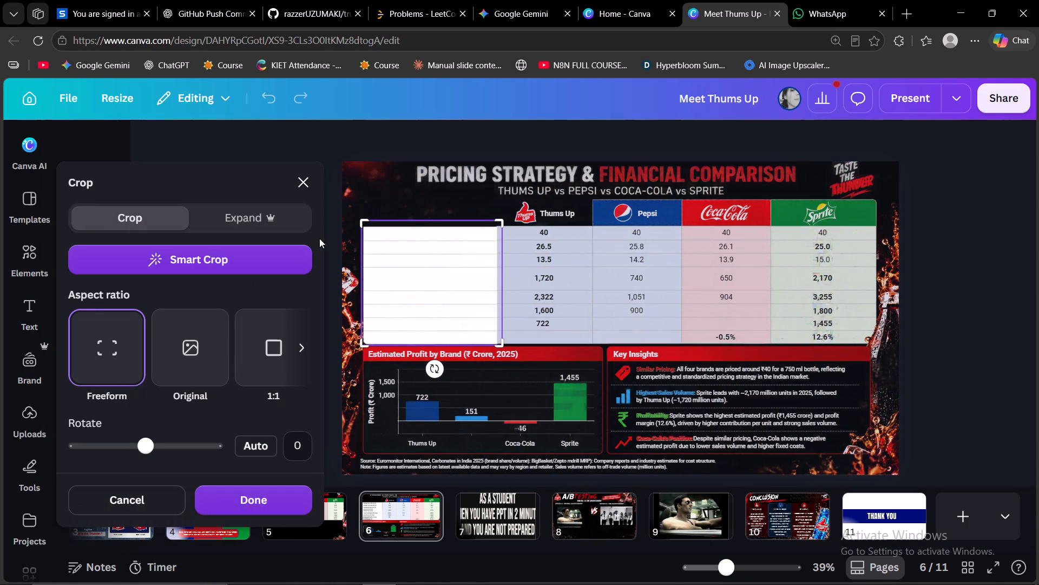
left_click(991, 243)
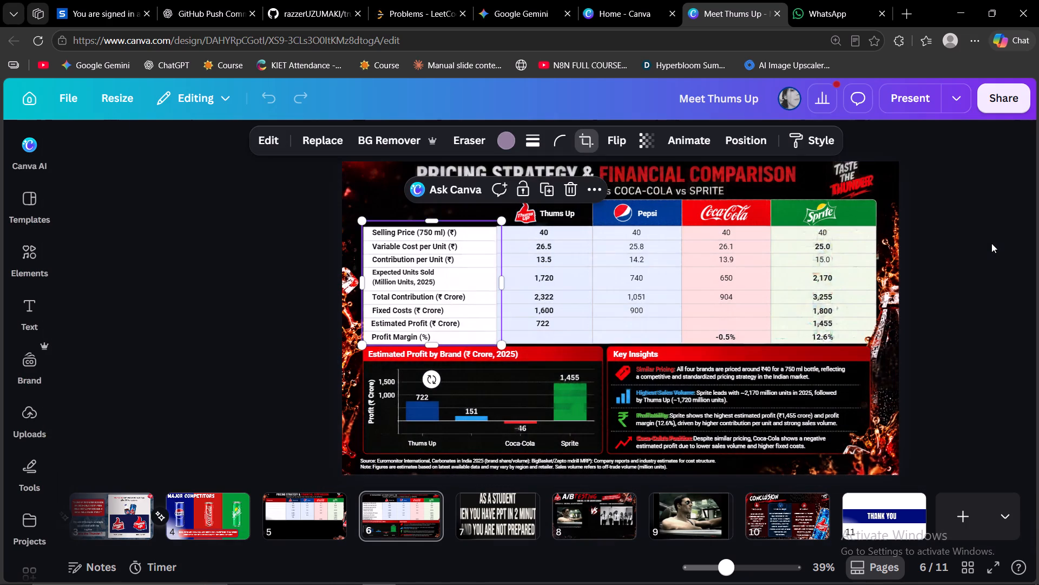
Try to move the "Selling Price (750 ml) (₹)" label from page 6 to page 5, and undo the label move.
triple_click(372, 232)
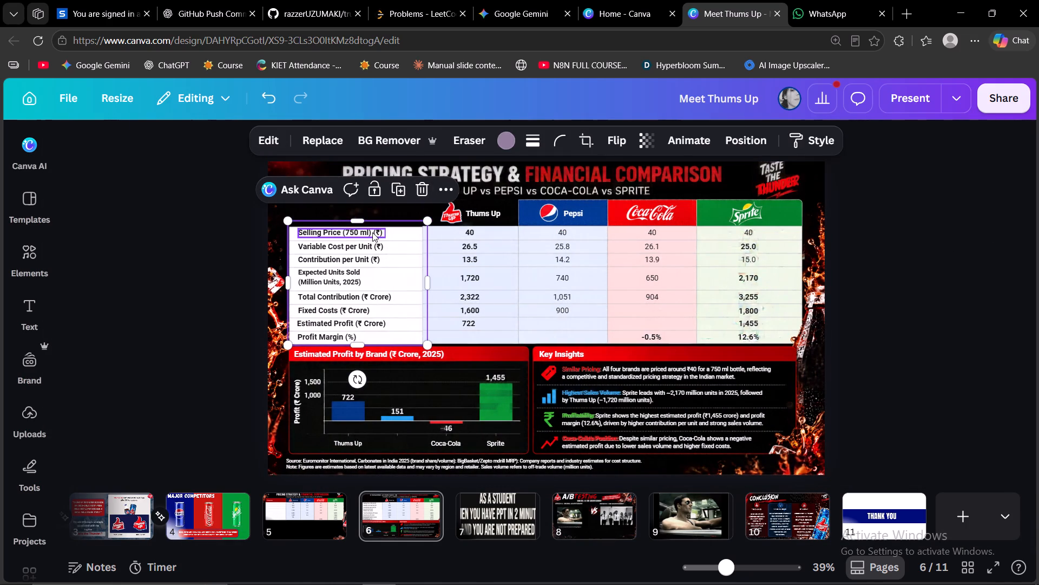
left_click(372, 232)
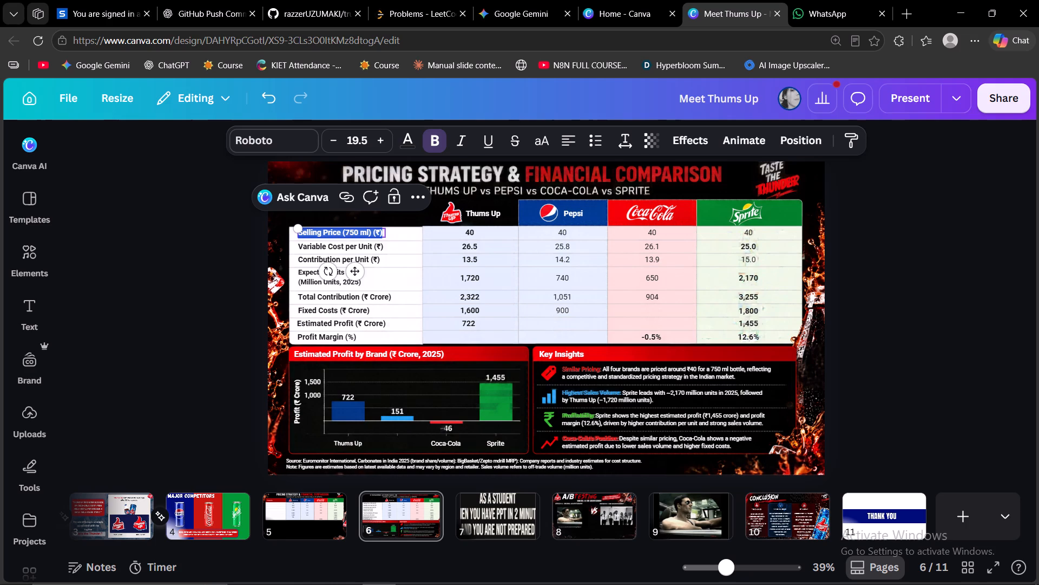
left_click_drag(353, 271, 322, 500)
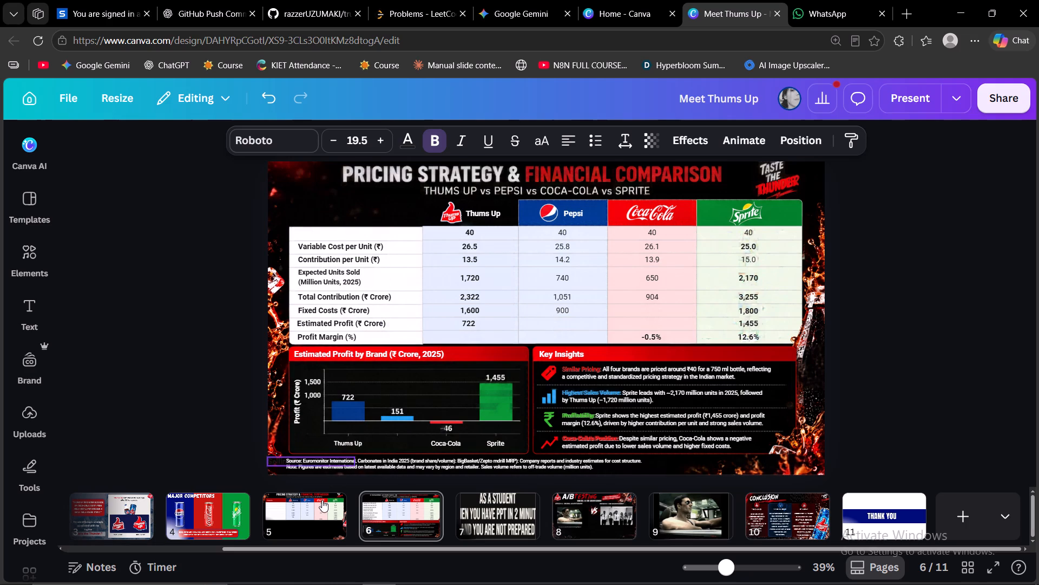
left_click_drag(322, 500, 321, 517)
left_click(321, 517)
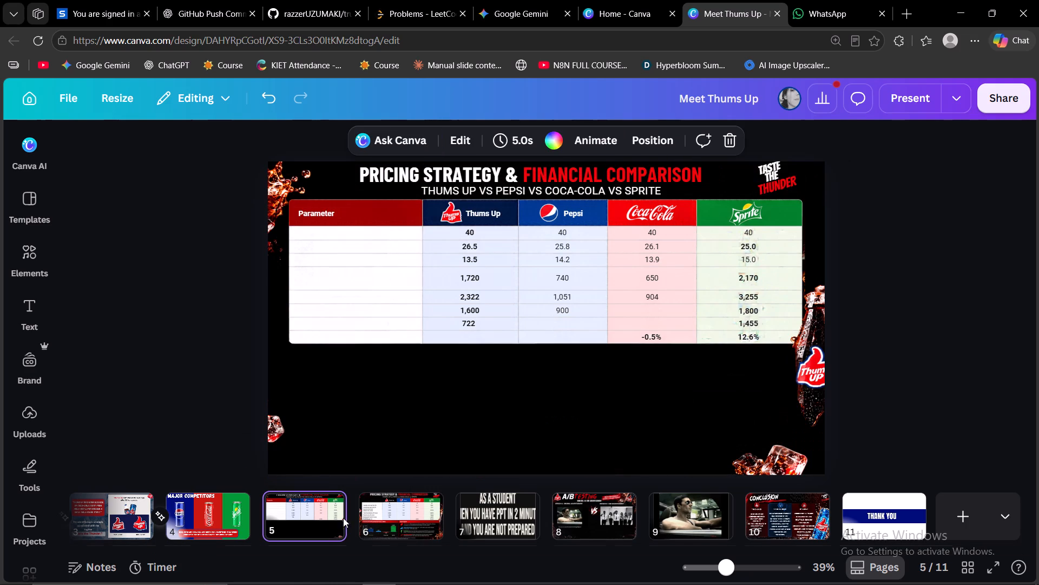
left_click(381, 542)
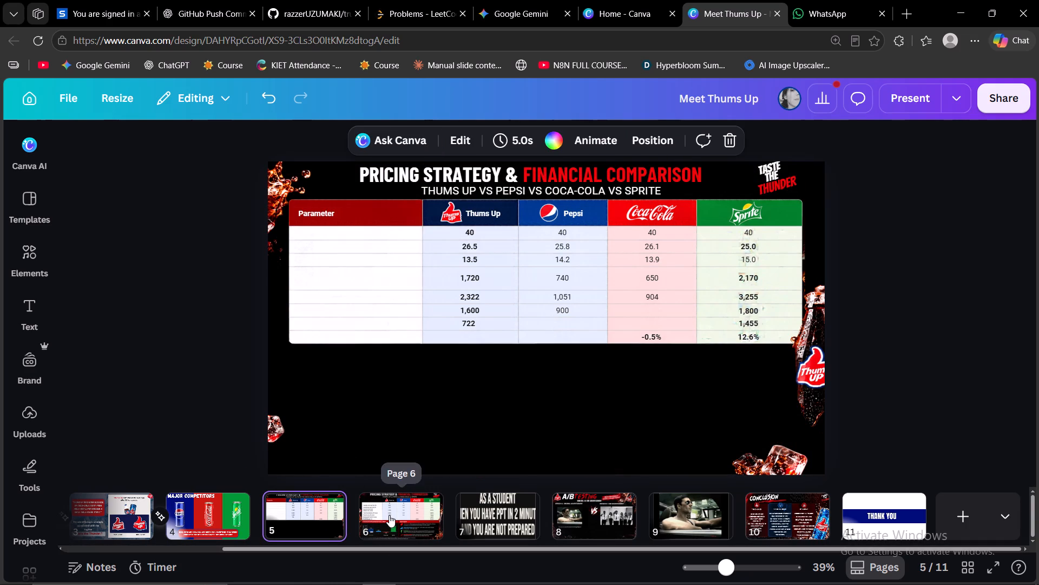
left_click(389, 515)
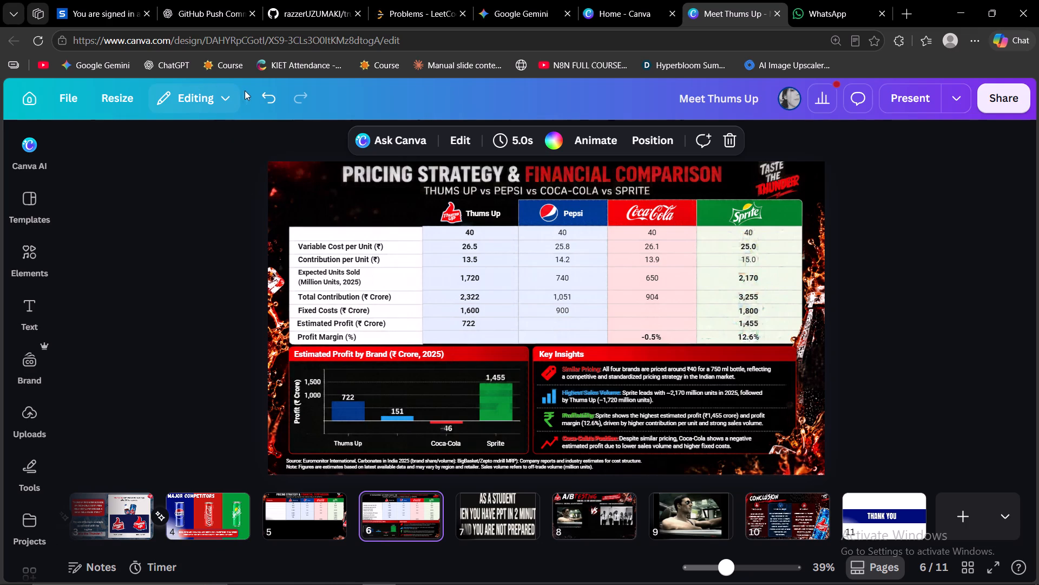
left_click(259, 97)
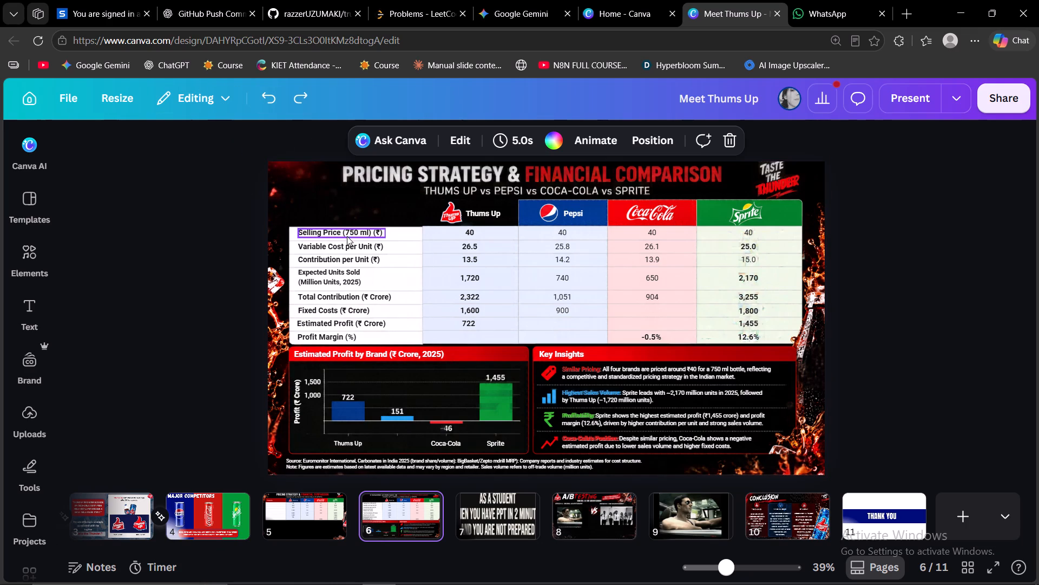
Move the Selling Price, Variable Cost per Unit, Contribution per Unit and Expected Units Sold row labels from page 6 to page 5.
left_click_drag(346, 231, 287, 525)
left_click(374, 525)
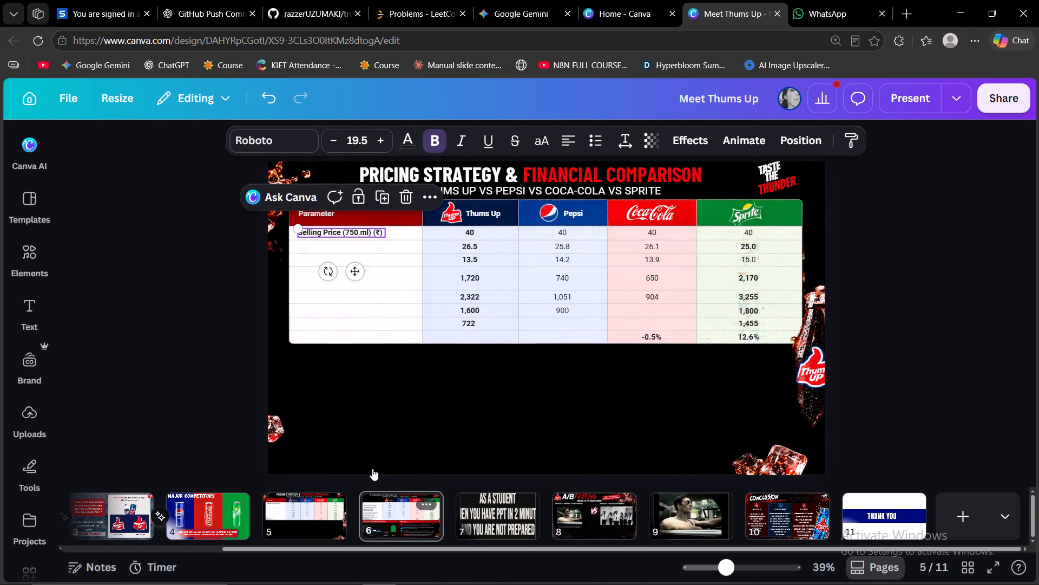
left_click_drag(372, 246, 322, 518)
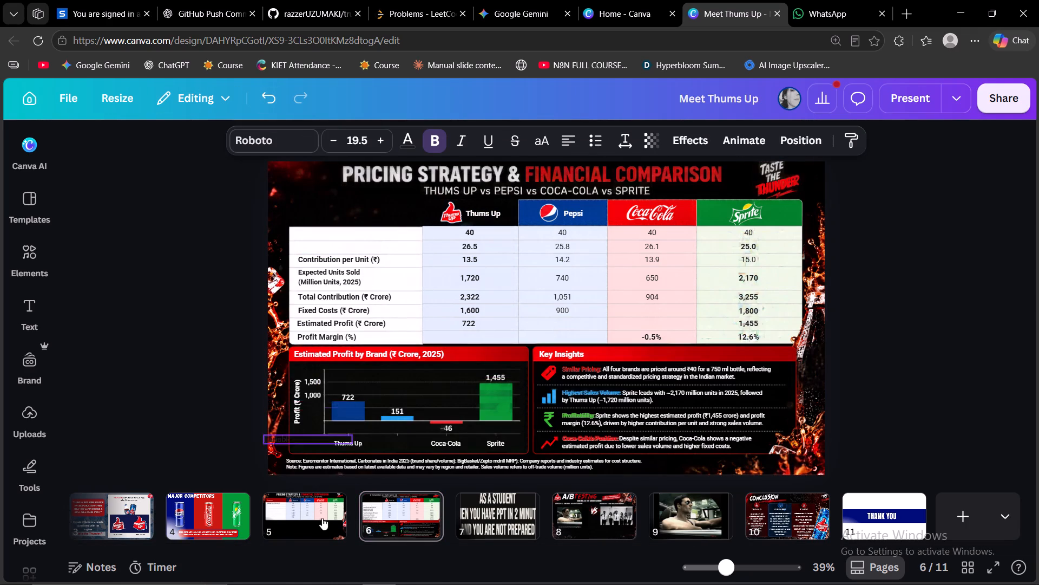
left_click_drag(322, 518, 317, 528)
left_click(376, 529)
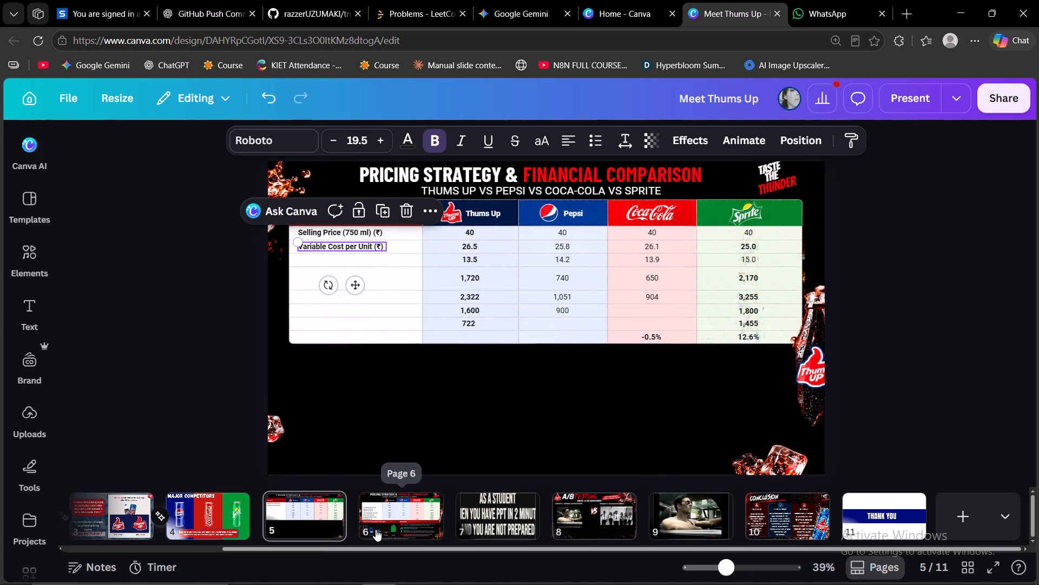
left_click_drag(363, 256, 340, 402)
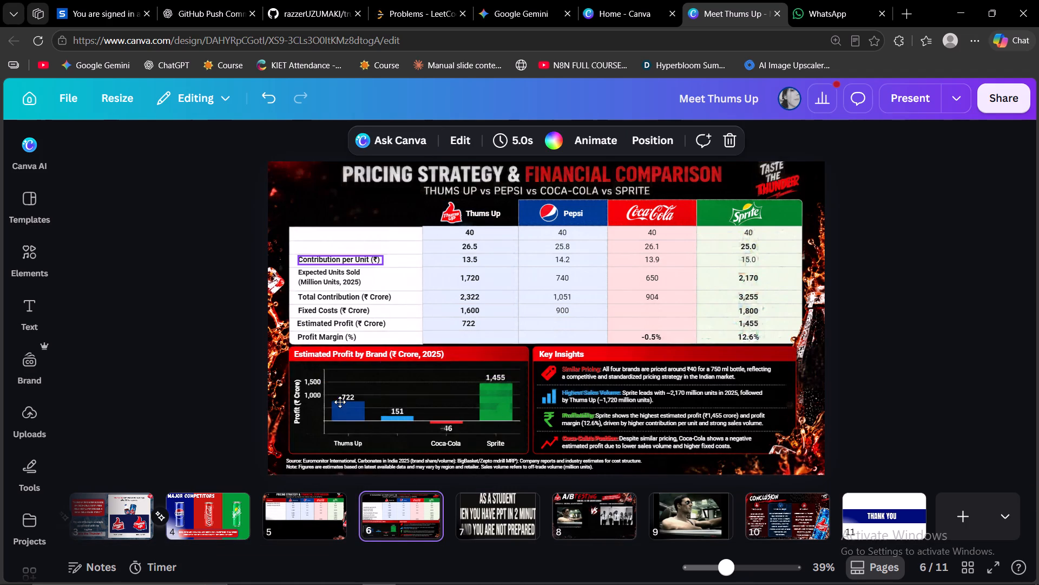
left_click_drag(340, 402, 315, 517)
left_click(379, 519)
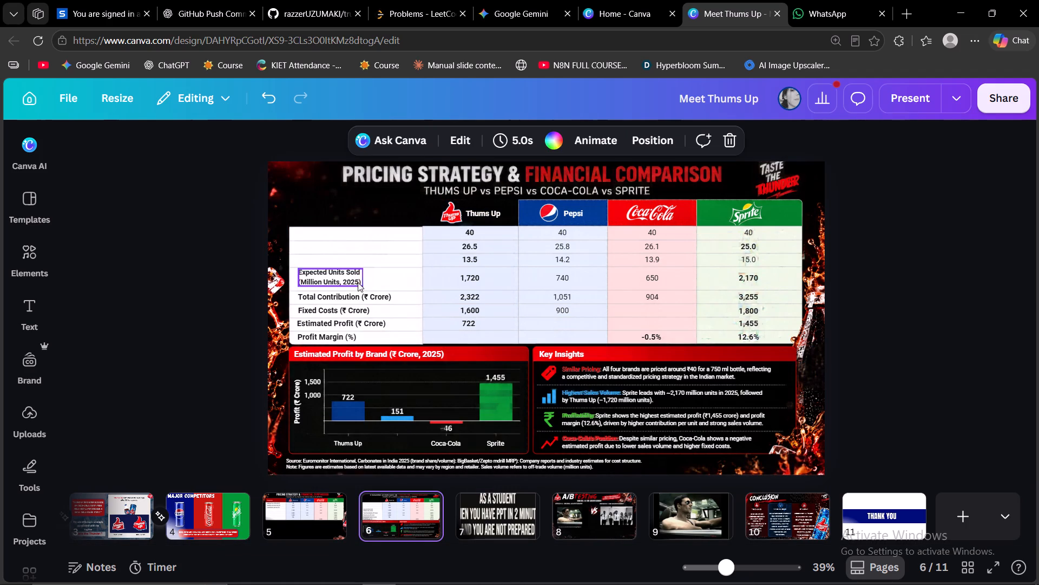
left_click_drag(358, 281, 331, 508)
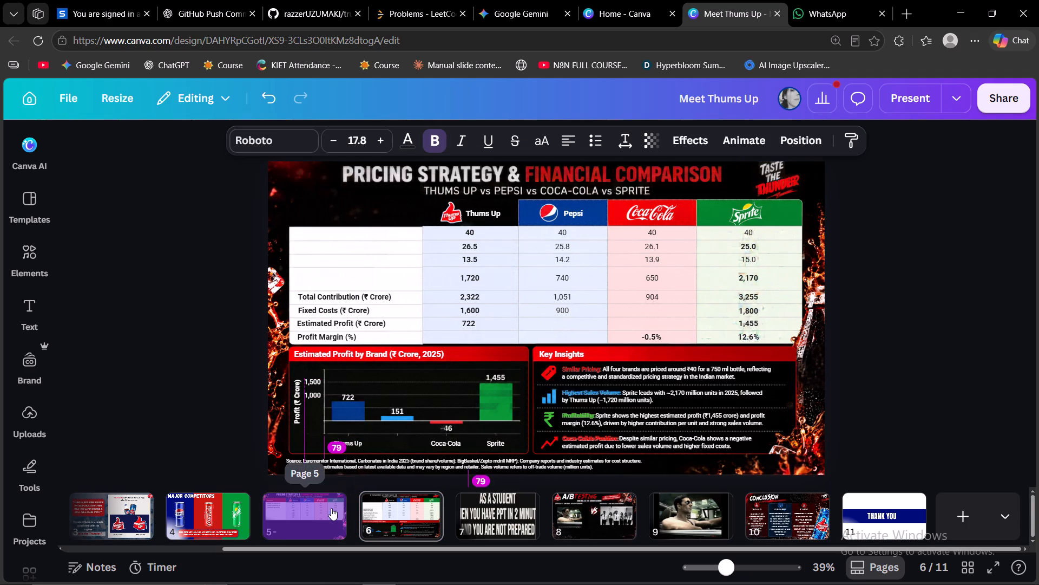
Move the Total Contribution, Fixed Costs, Estimated Profit and Profit Margin row labels from page 6 to page 5.
left_click(414, 516)
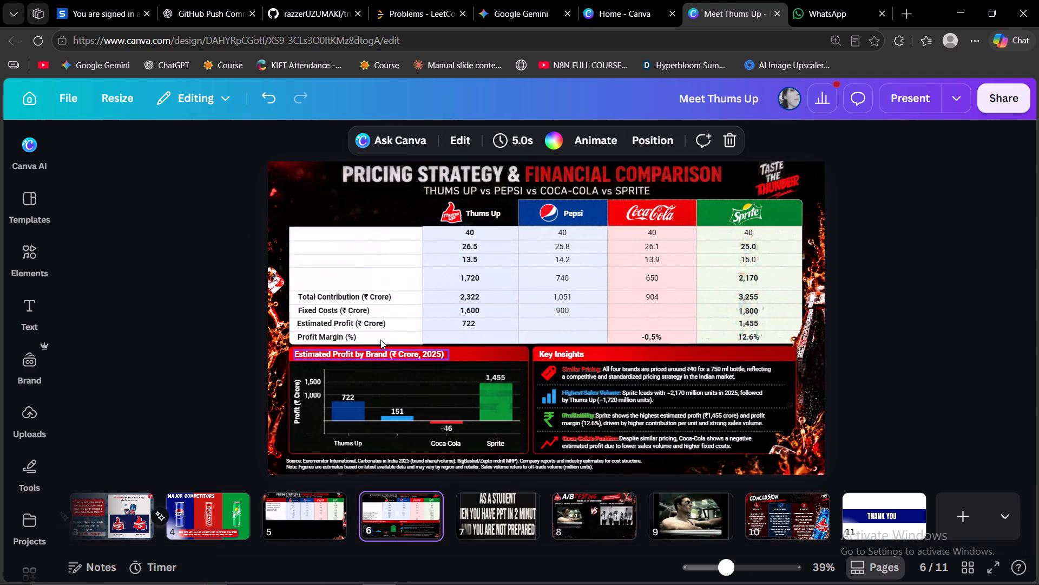
left_click_drag(379, 298, 313, 534)
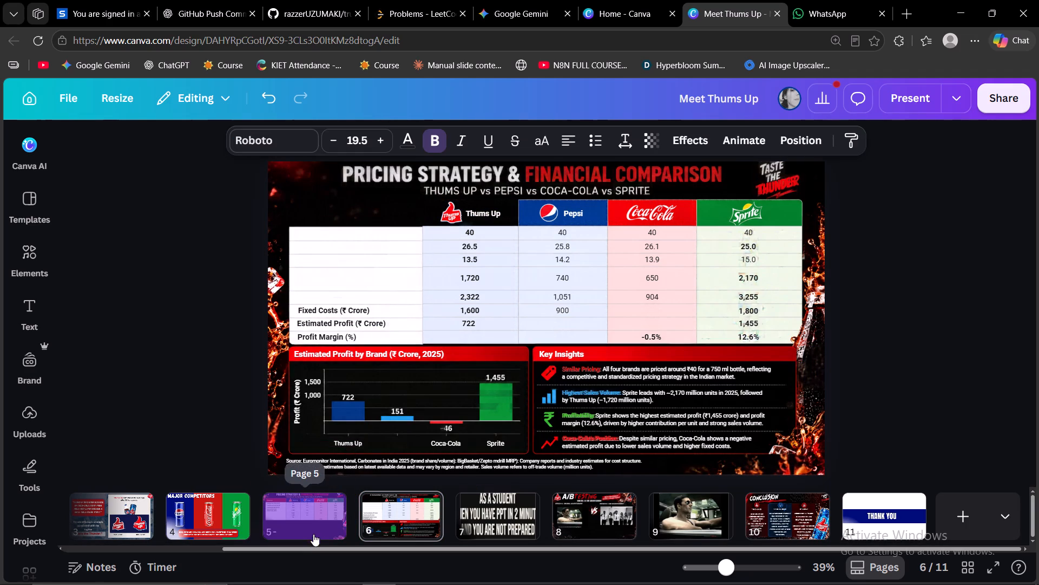
left_click_drag(313, 534, 313, 530)
left_click(383, 535)
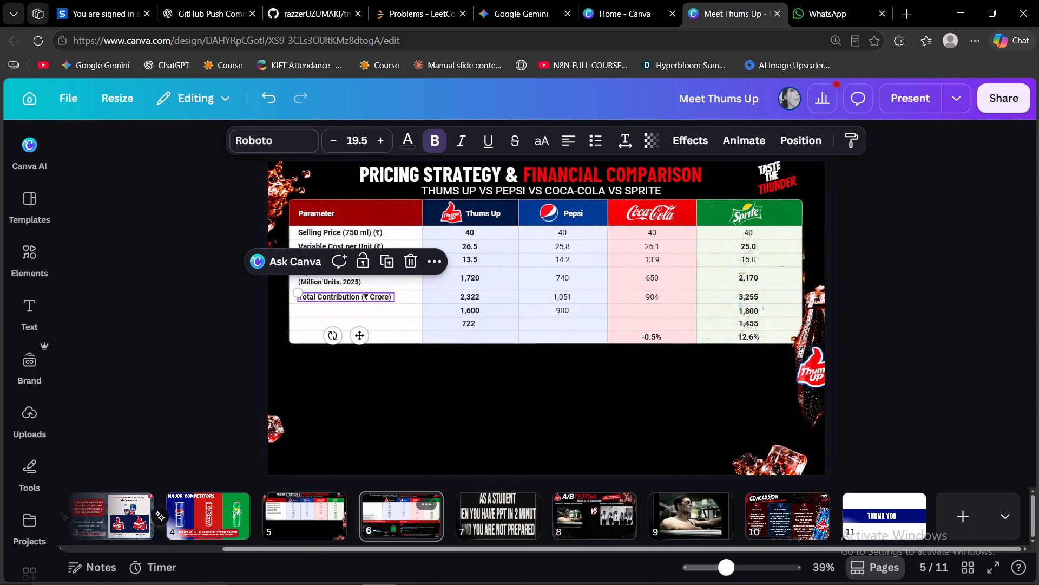
left_click_drag(358, 311, 360, 377)
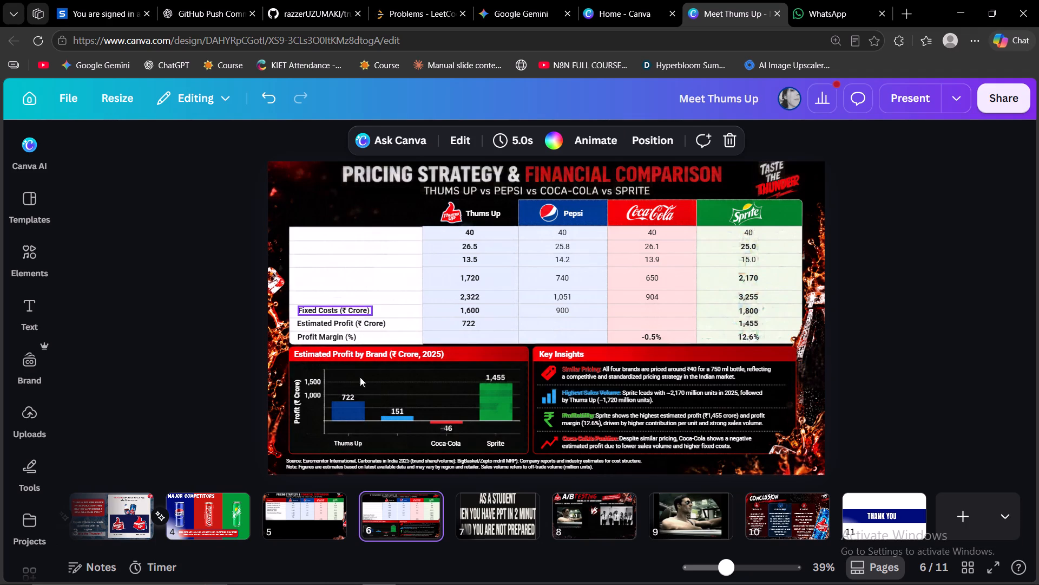
left_click_drag(360, 377, 336, 513)
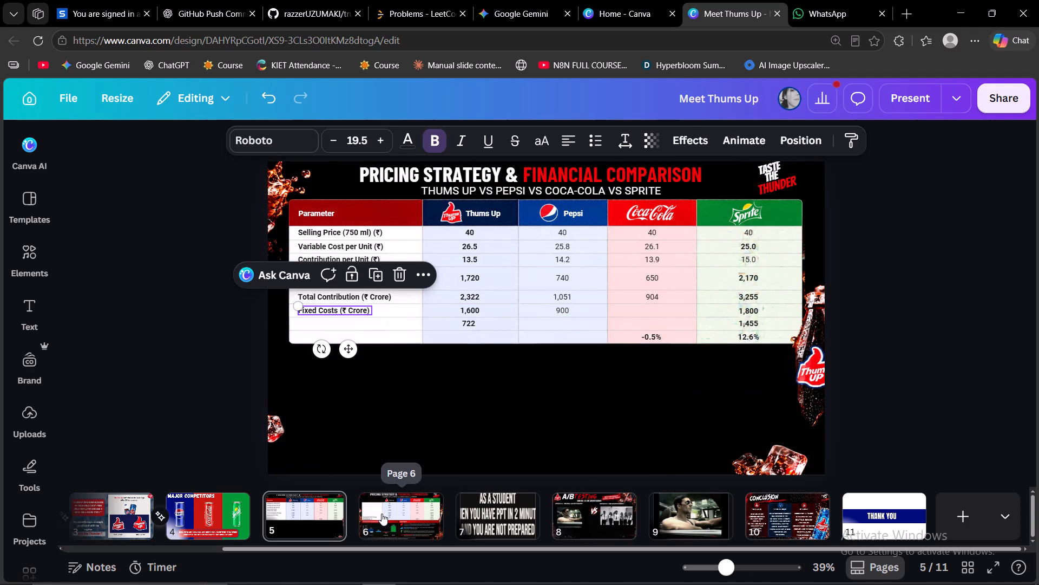
left_click(382, 513)
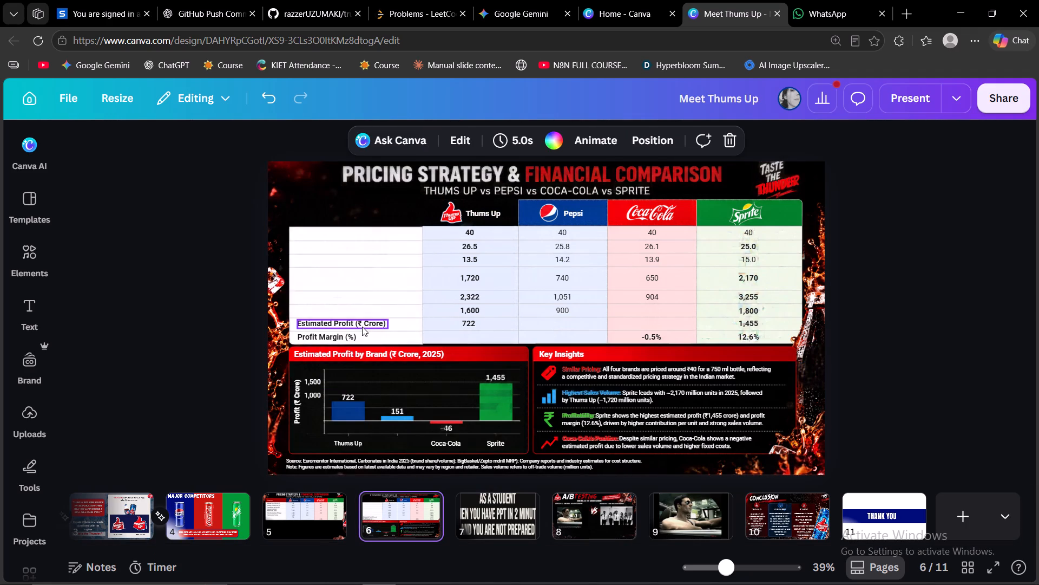
left_click_drag(362, 327, 321, 513)
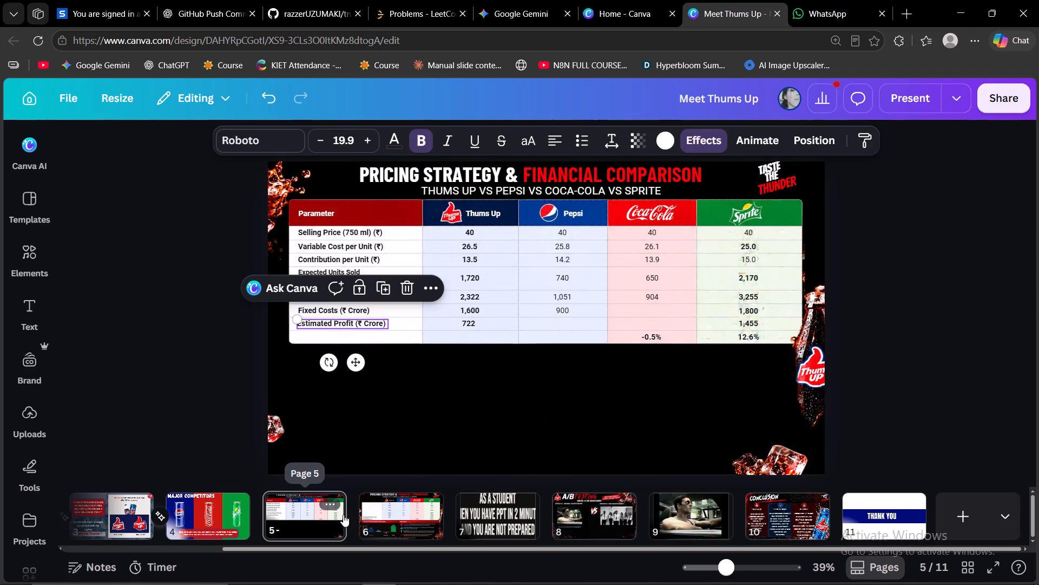
left_click(387, 519)
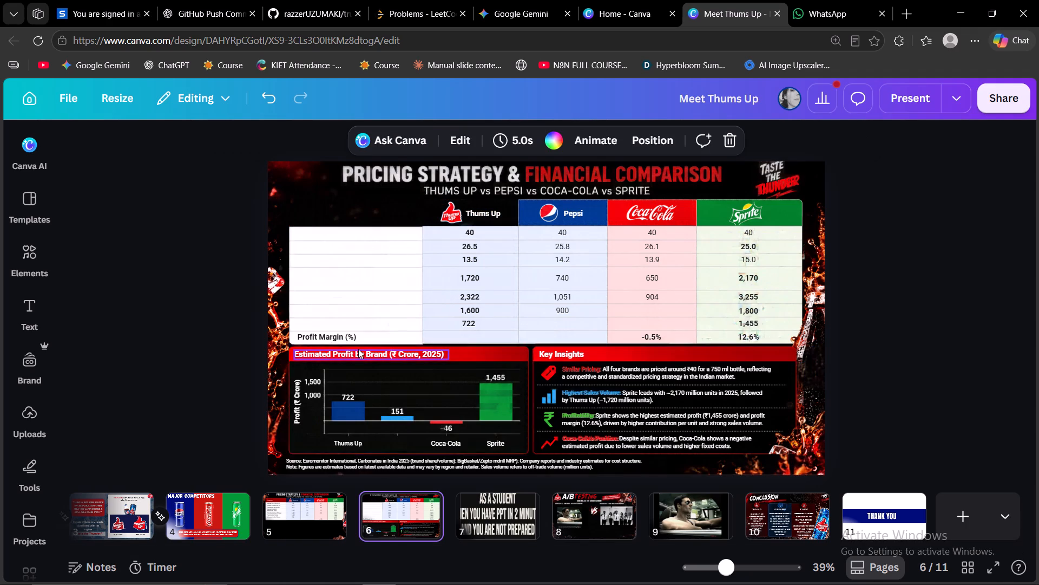
left_click_drag(353, 337, 318, 515)
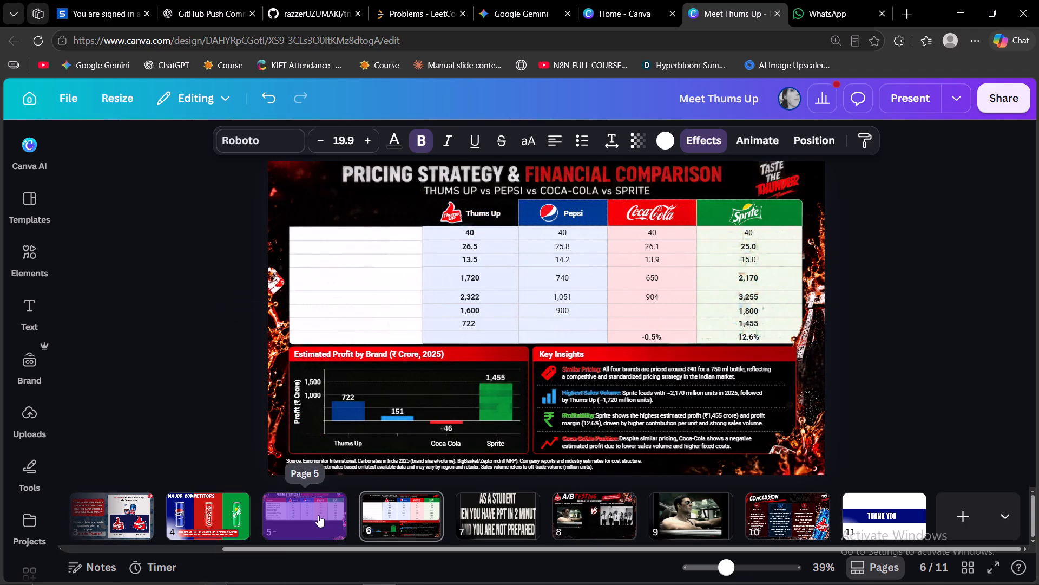
On page 6, move the Key Insights panel background up over the table's Pepsi, Coca-Cola and Sprite columns.
left_click(396, 529)
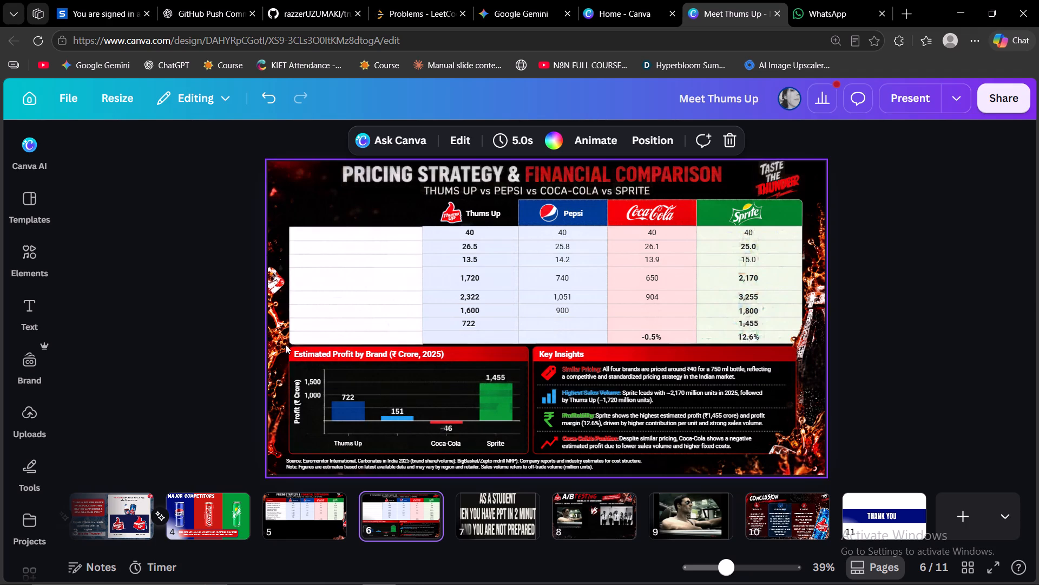
left_click(533, 348)
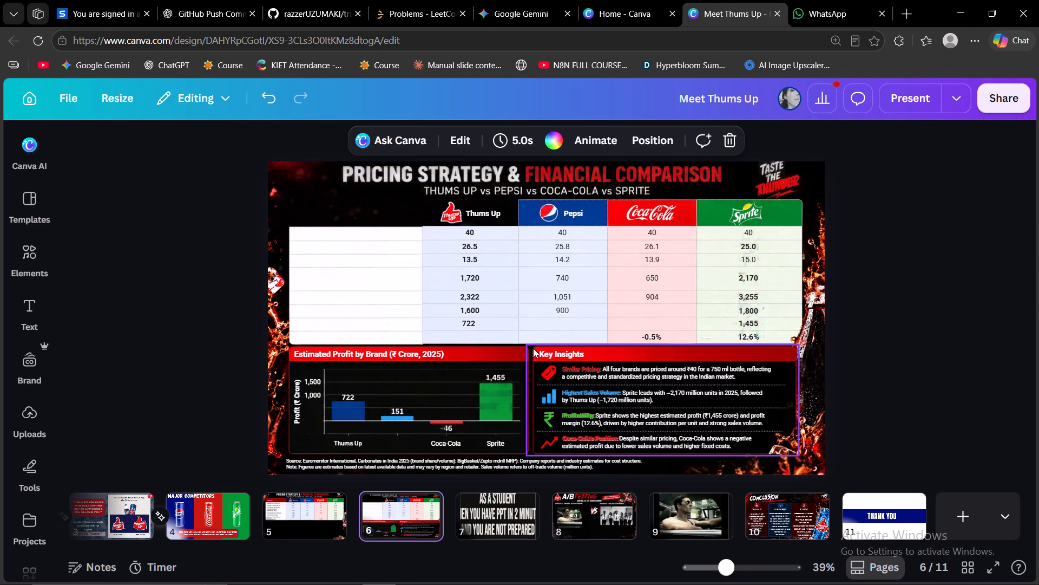
left_click_drag(536, 352, 729, 380)
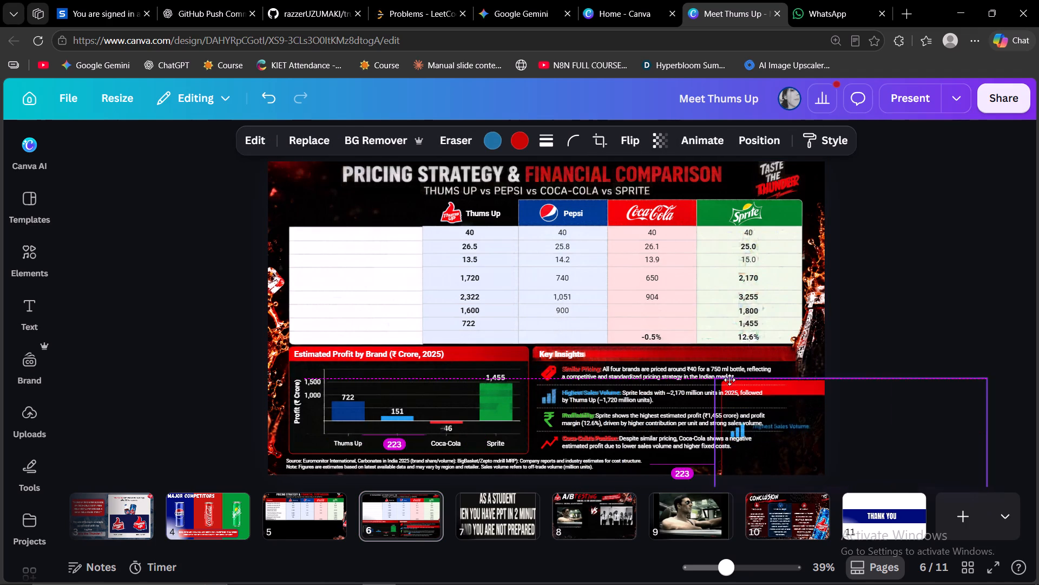
left_click_drag(729, 380, 514, 207)
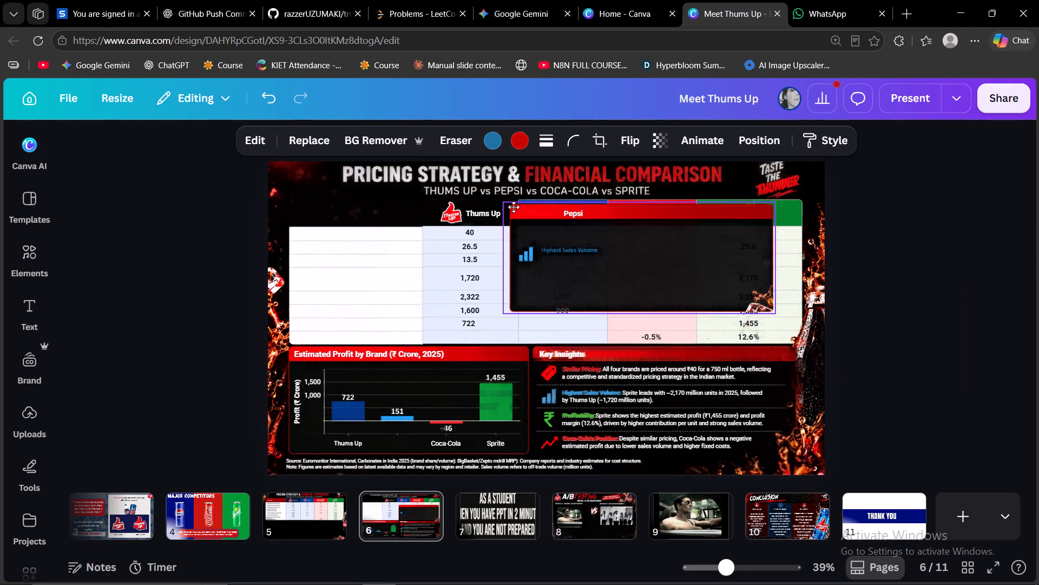
left_click_drag(514, 207, 514, 206)
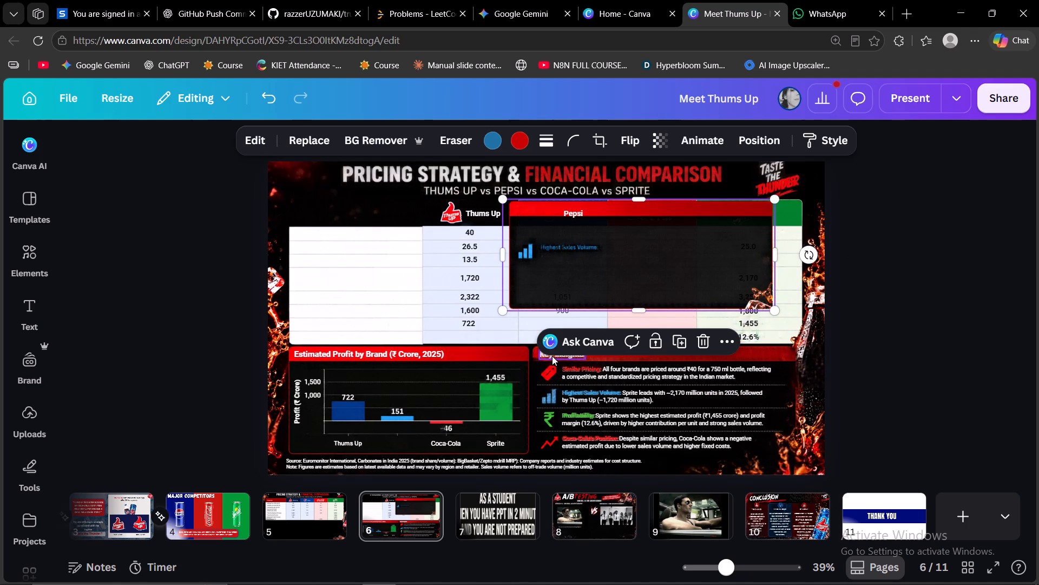
Move the white "Key Insights" heading text up onto the relocated dark panel on page 6.
left_click_drag(552, 356, 471, 440)
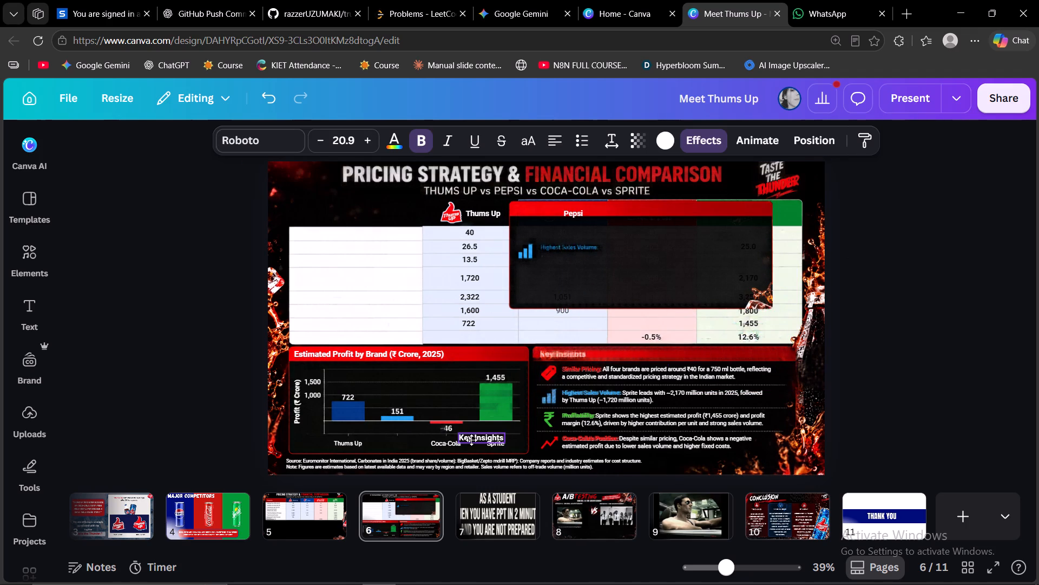
left_click_drag(471, 440, 593, 337)
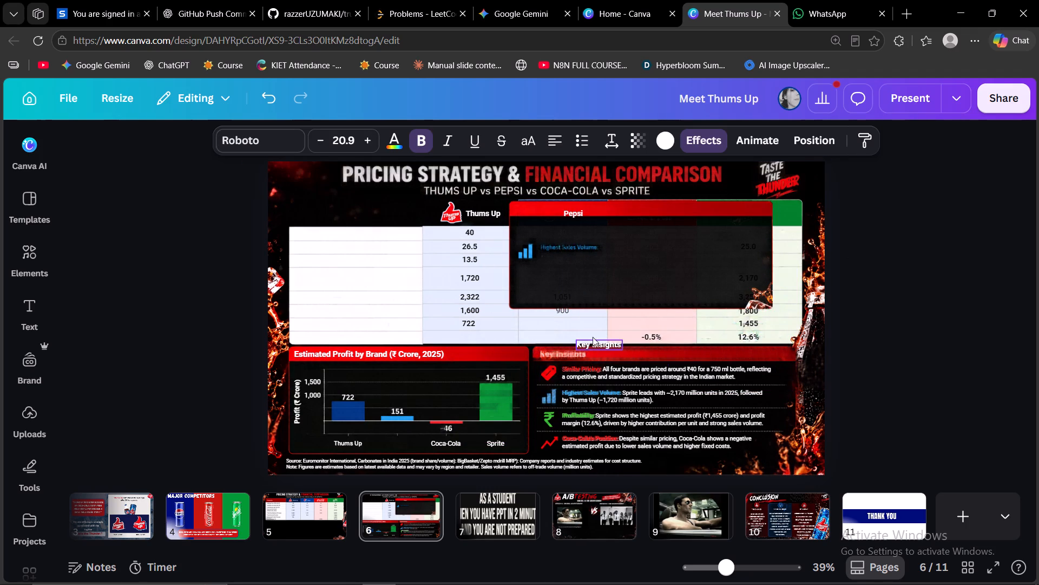
left_click_drag(593, 337, 579, 260)
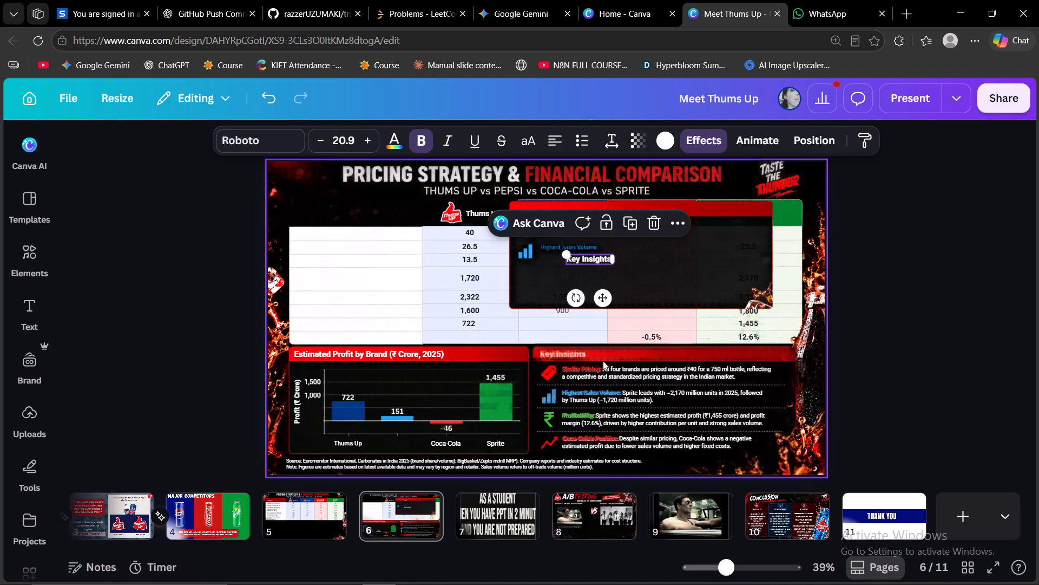
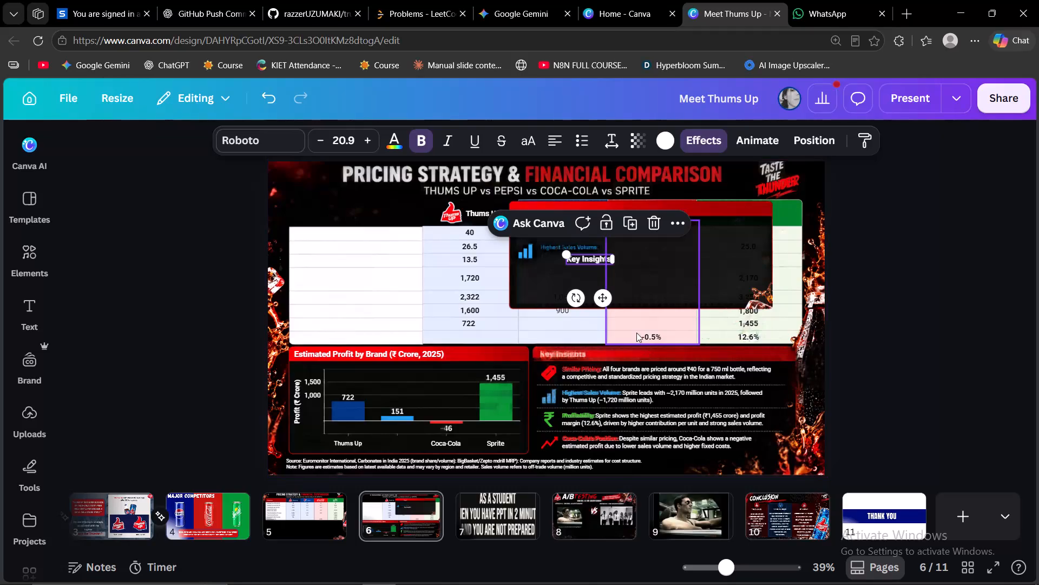
Return to page 5 with the rebuilt comparison table.
left_click(305, 517)
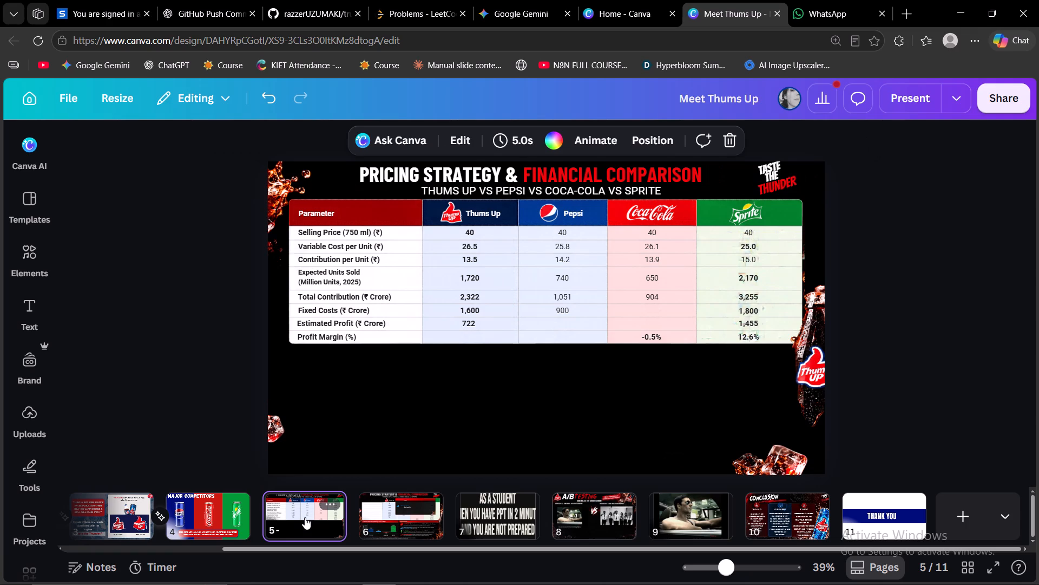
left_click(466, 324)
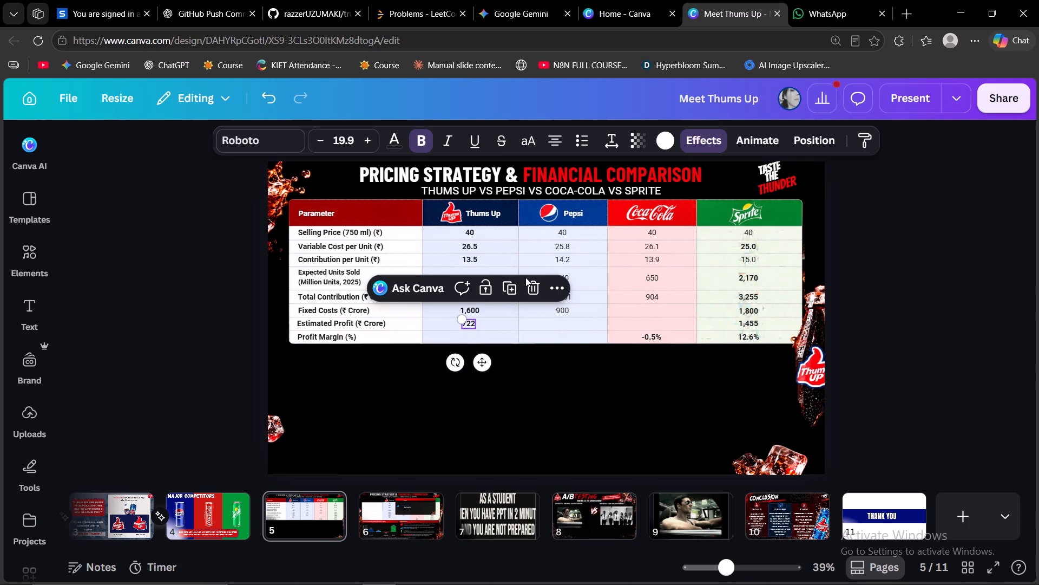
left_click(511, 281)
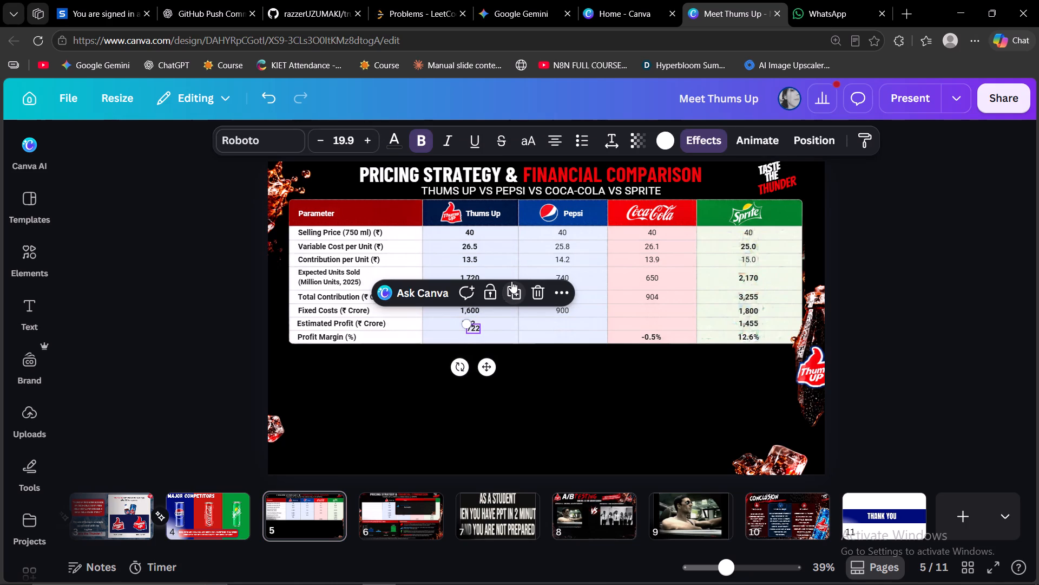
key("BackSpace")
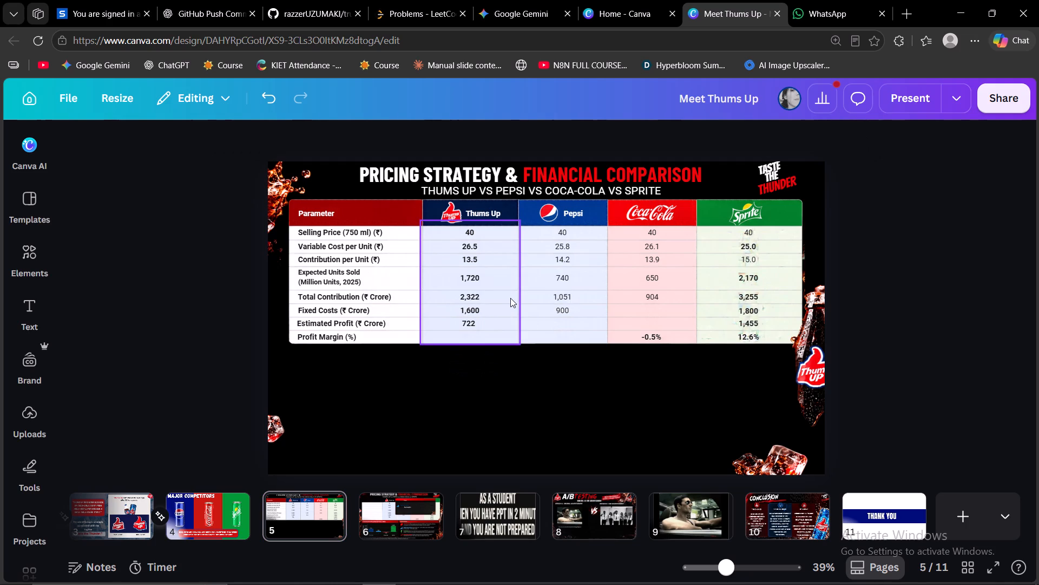
Duplicate the Thums Up Estimated Profit value, change the copy to 7.7%, and place it in the Thums Up Profit Margin cell.
left_click(471, 323)
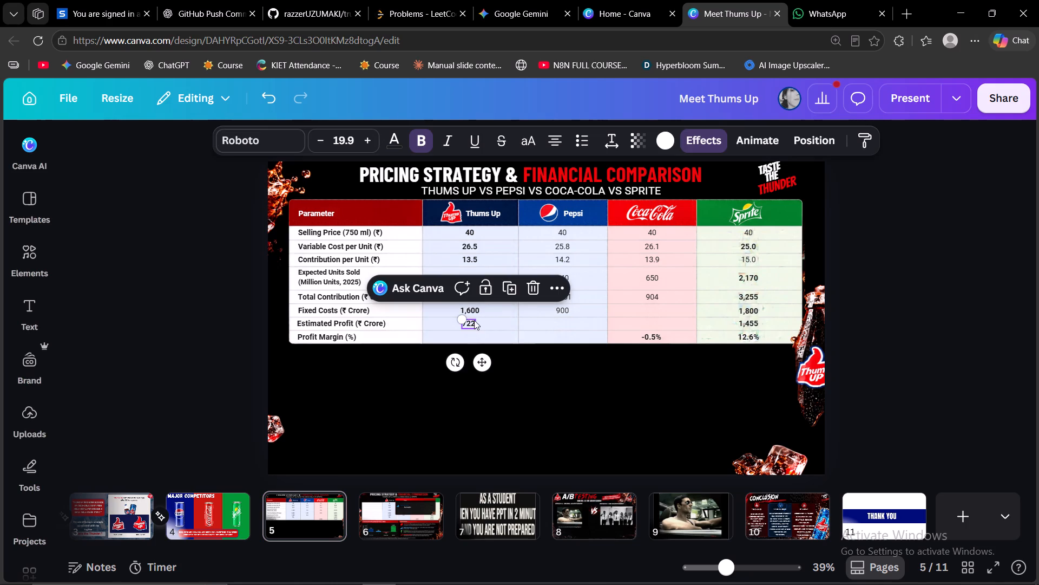
left_click(513, 287)
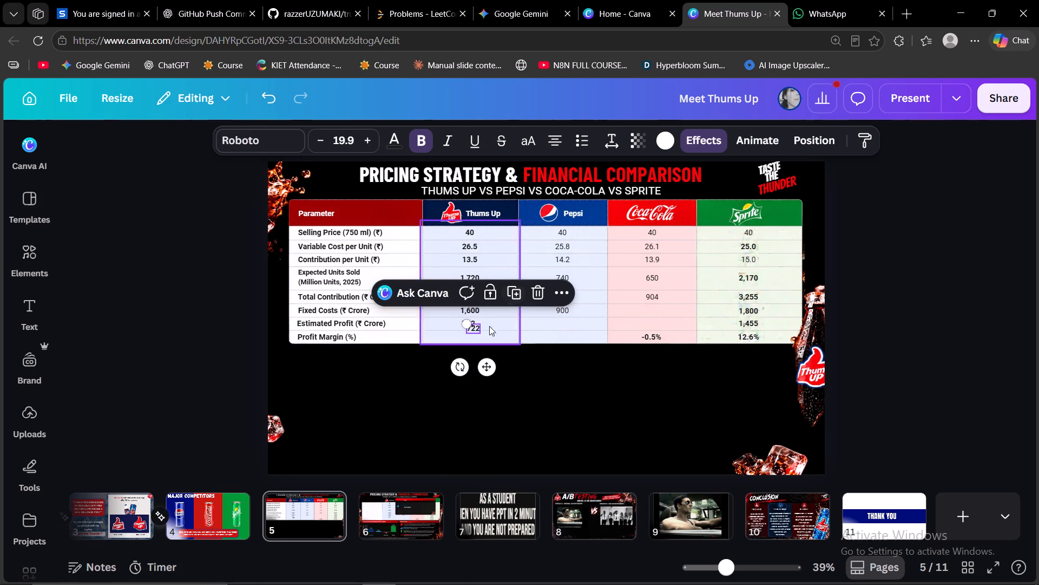
left_click(476, 330)
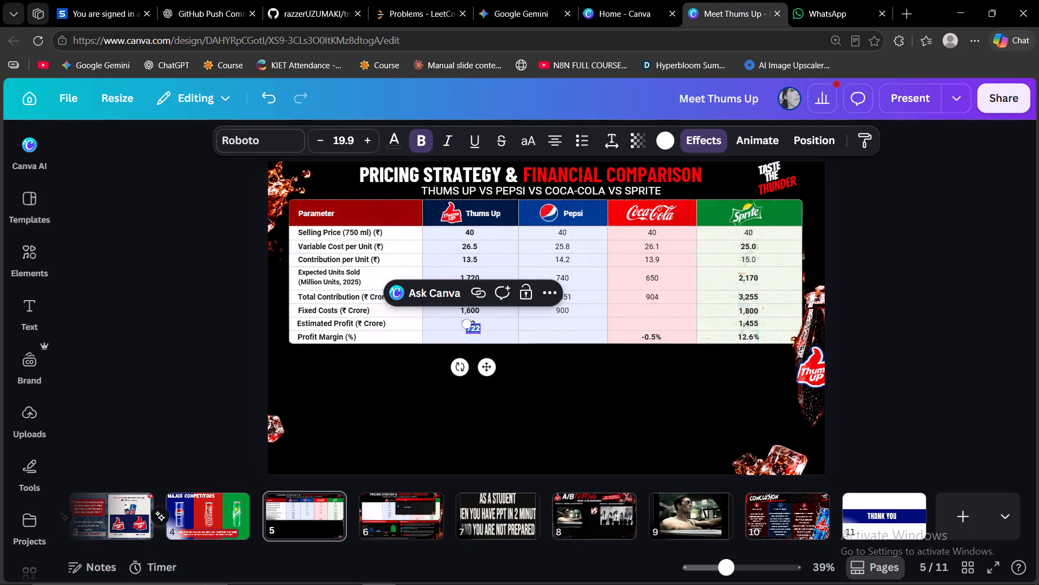
key("BackSpace")
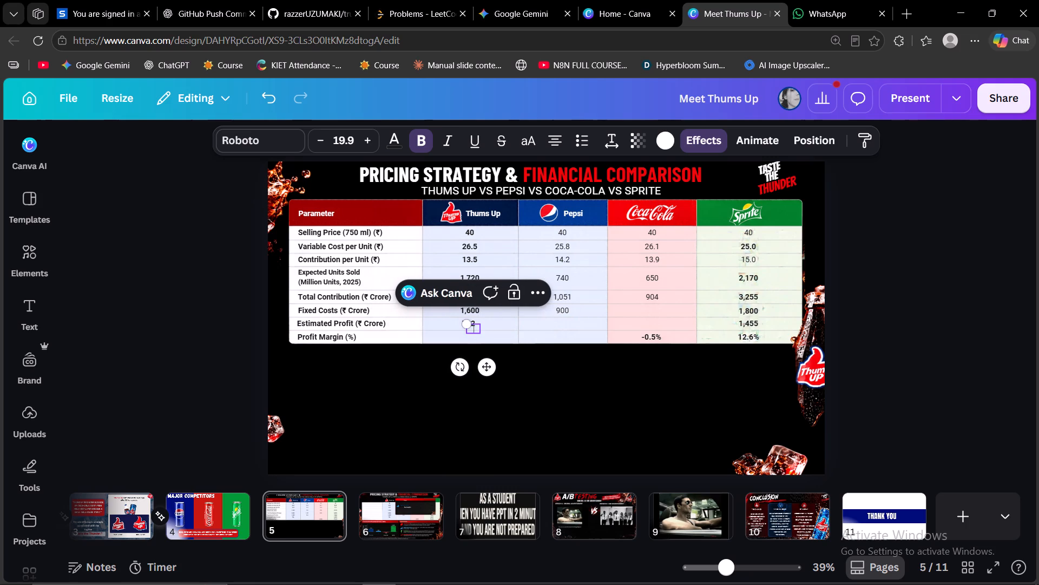
key("7")
type(".7")
key("shift+percent")
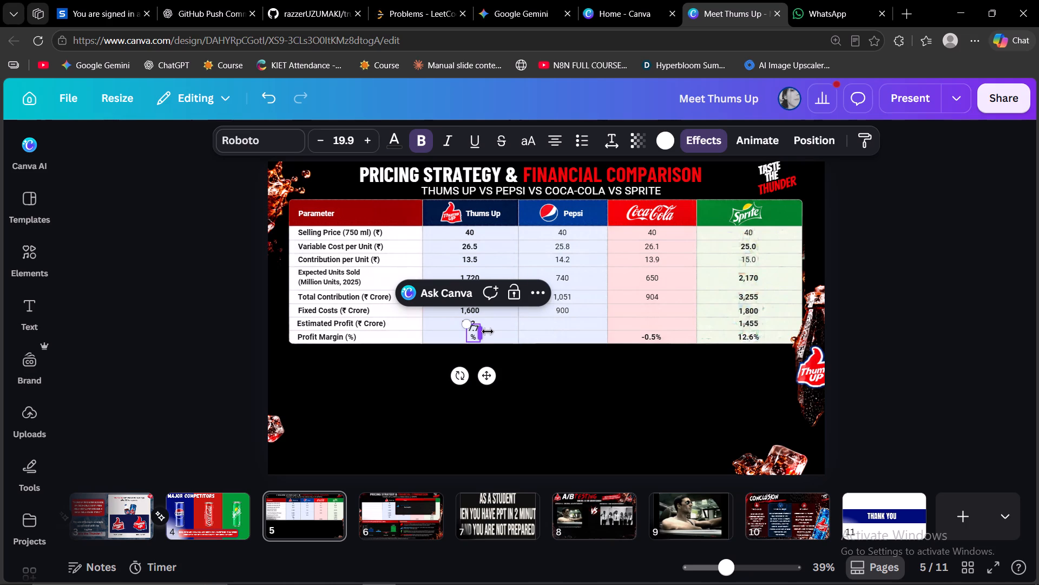
left_click_drag(486, 331, 493, 331)
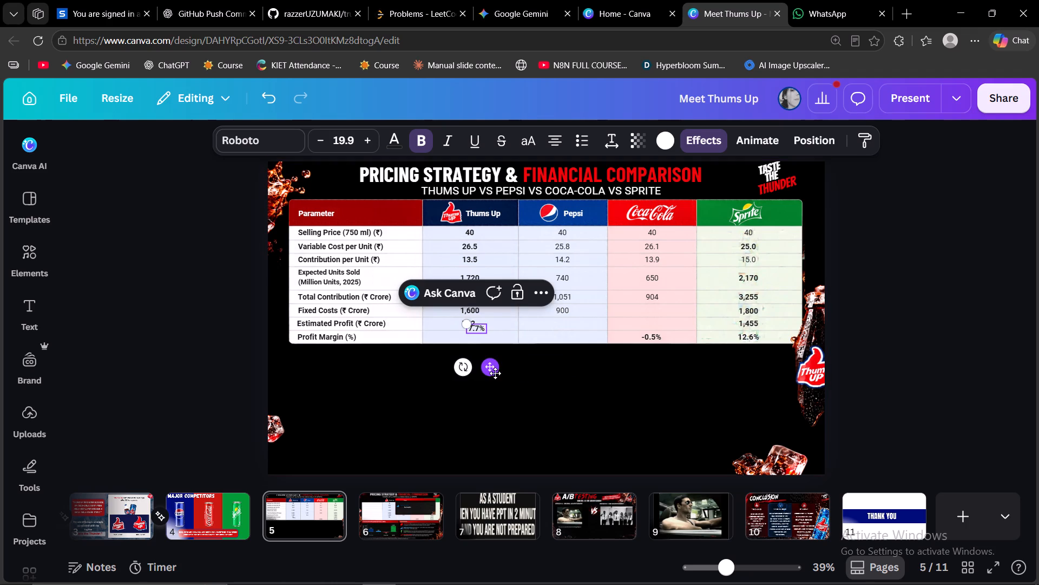
left_click_drag(493, 373, 488, 380)
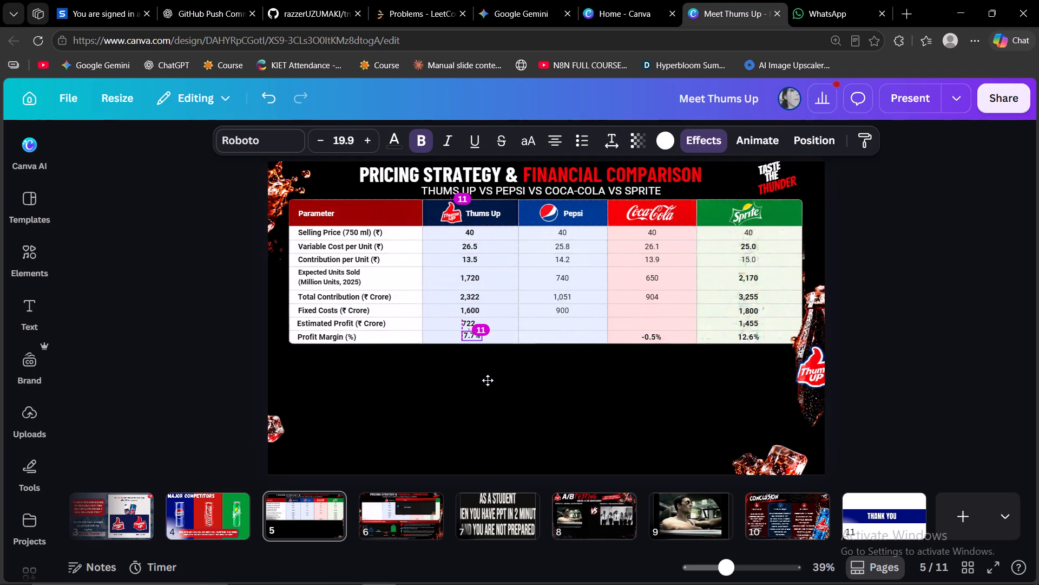
left_click_drag(488, 380, 486, 381)
left_click(532, 373)
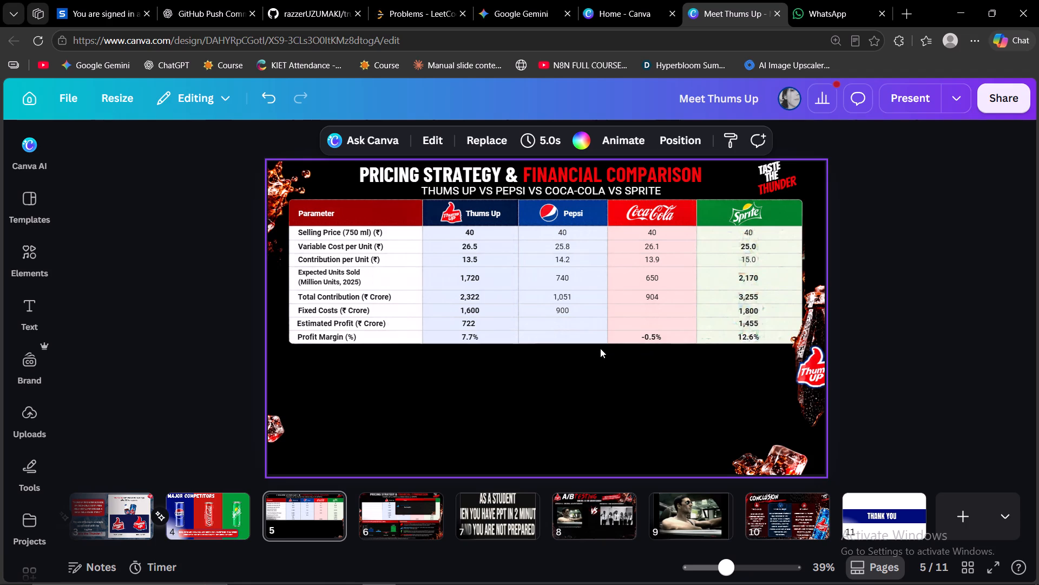
Duplicate the Thums Up Profit Margin value, change the copy to 1.6%, and place it in Pepsi's Profit Margin cell.
left_click(474, 333)
left_click(515, 304)
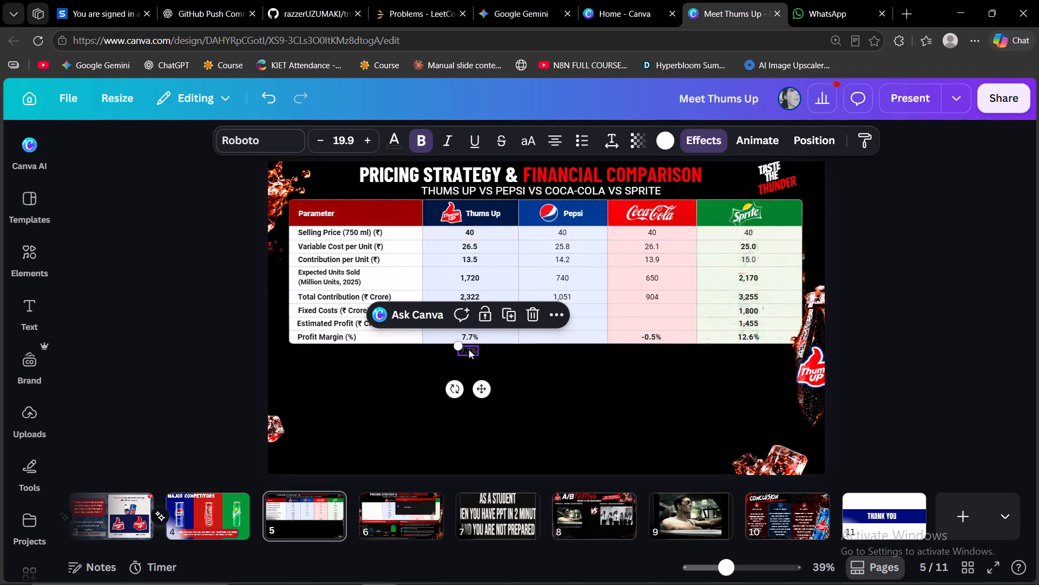
double_click(469, 350)
key("BackSpace")
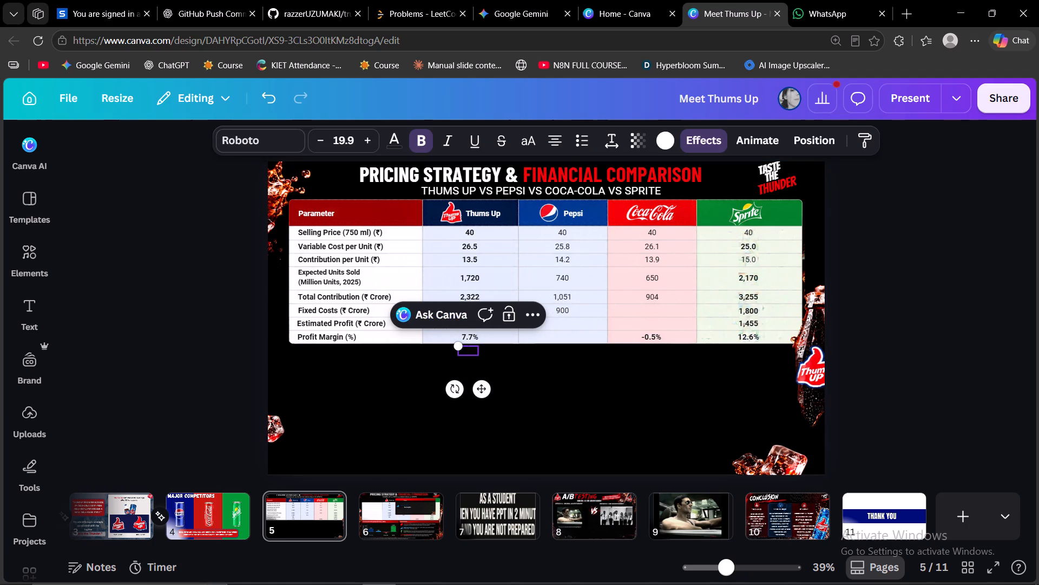
type("1.6")
key("shift+percent")
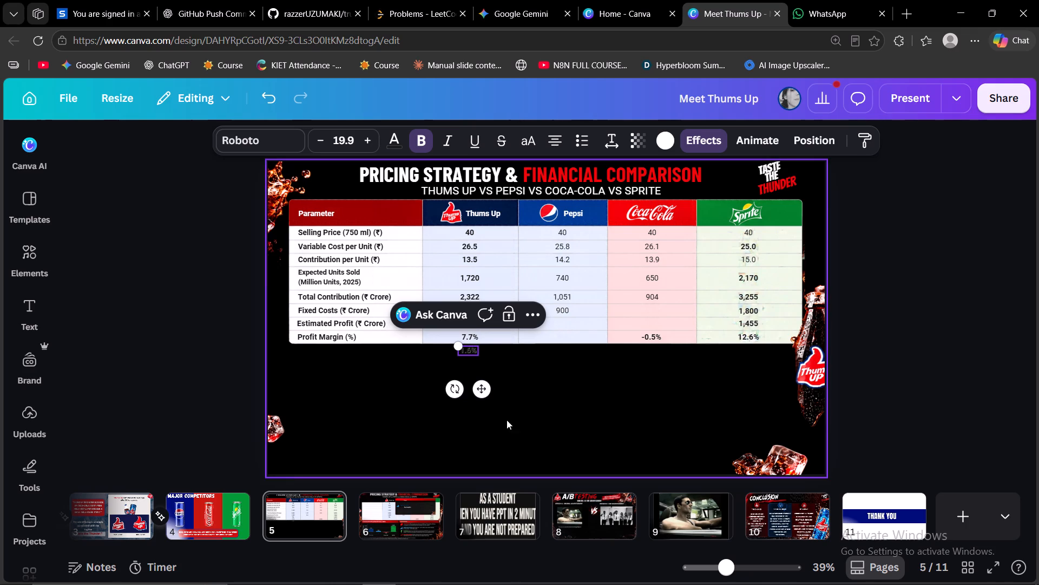
left_click_drag(480, 392, 539, 391)
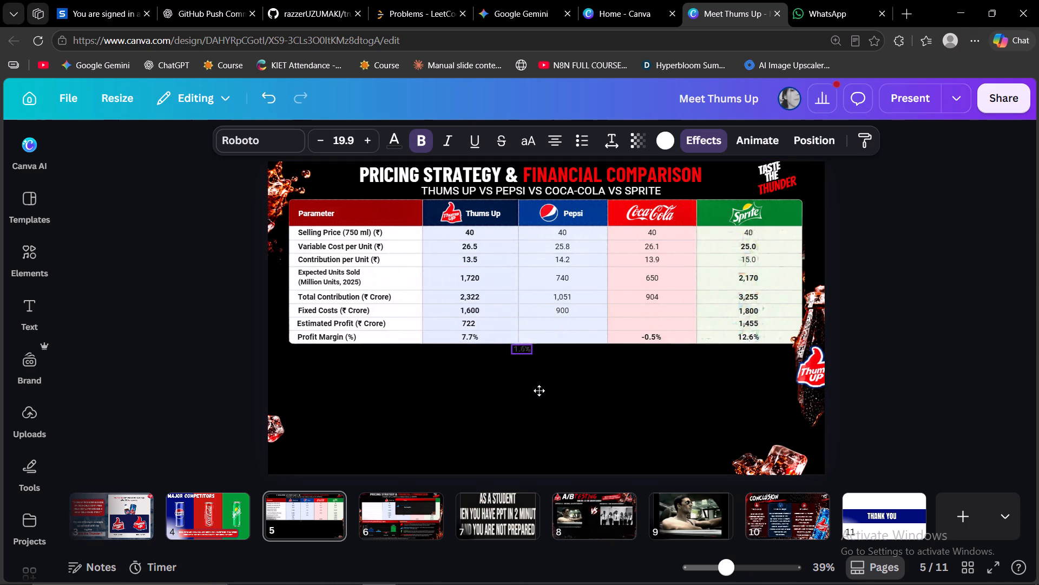
left_click_drag(539, 391, 575, 380)
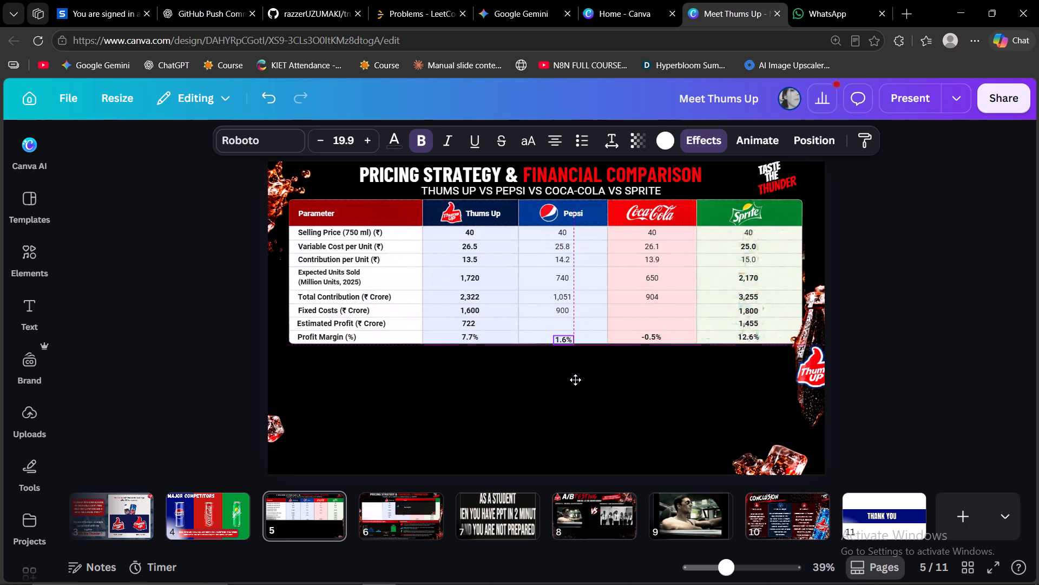
left_click_drag(575, 380, 574, 379)
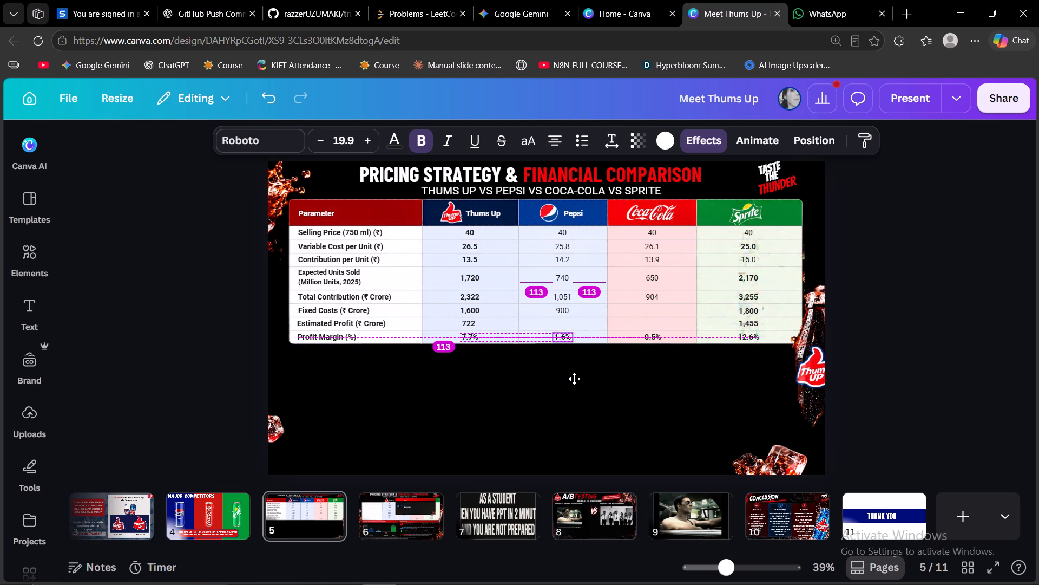
left_click_drag(574, 379, 574, 379)
left_click(601, 391)
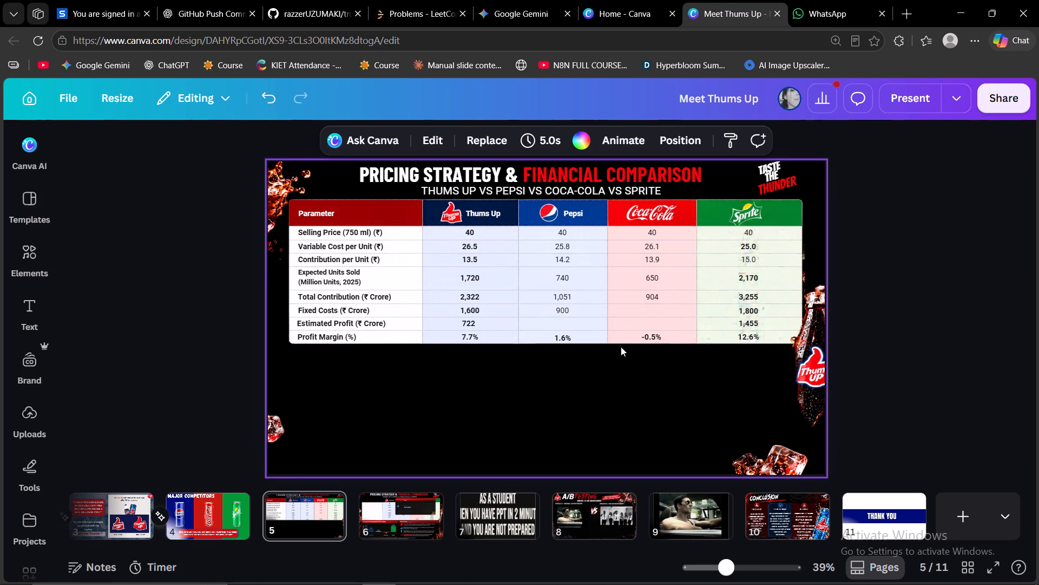
Make Pepsi's Fixed Costs value bold.
left_click(565, 310)
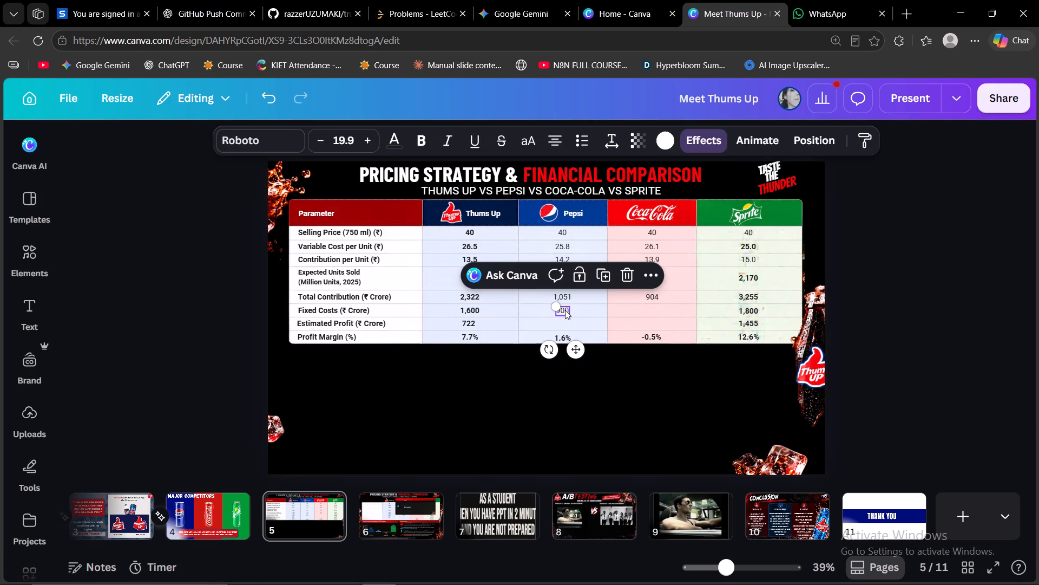
left_click(419, 141)
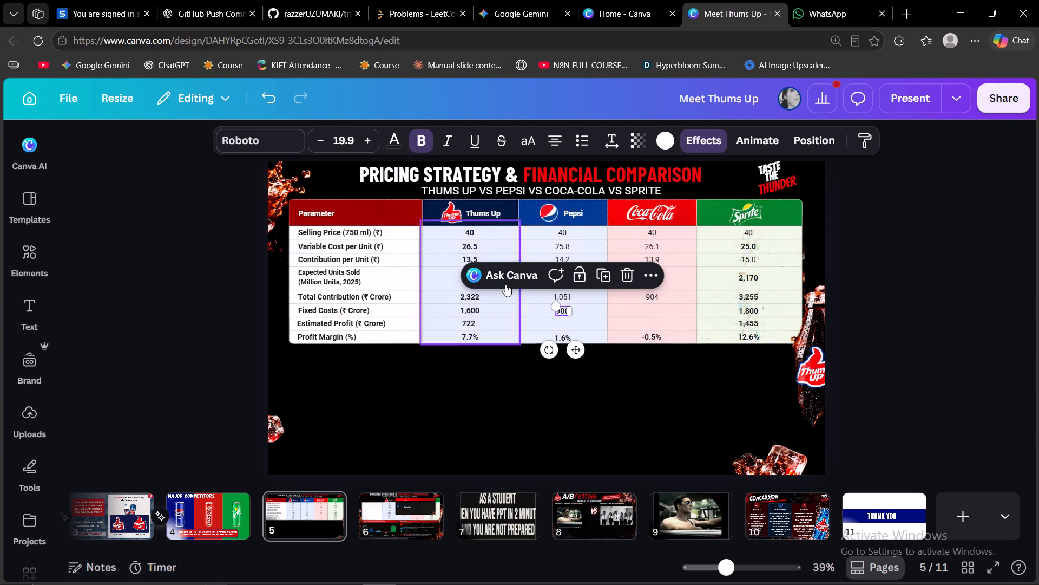
left_click(483, 391)
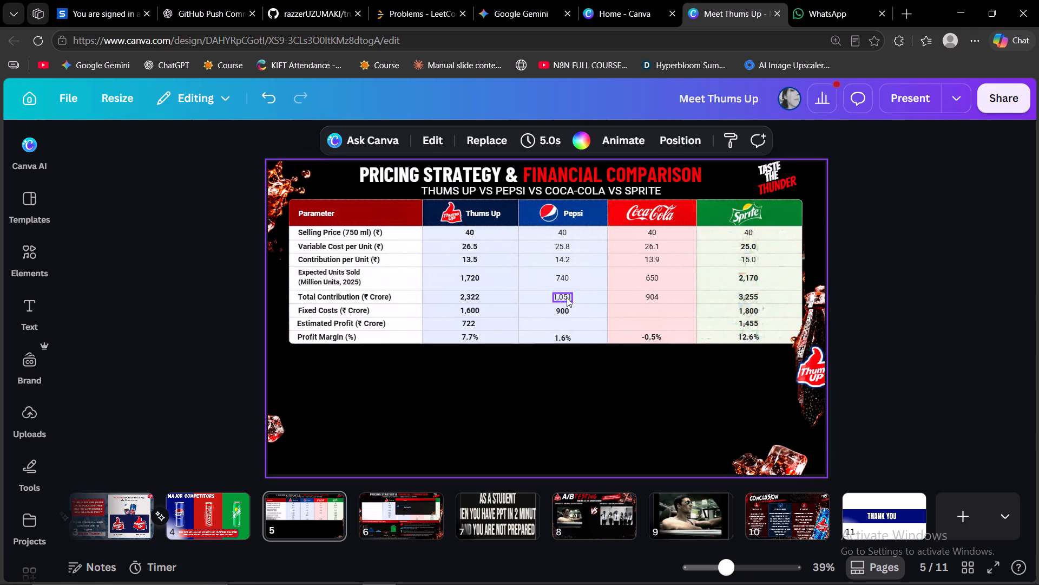
Duplicate Pepsi's Fixed Costs value, change the copy to 950, and place it in Coca-Cola's Fixed Costs cell.
left_click(563, 311)
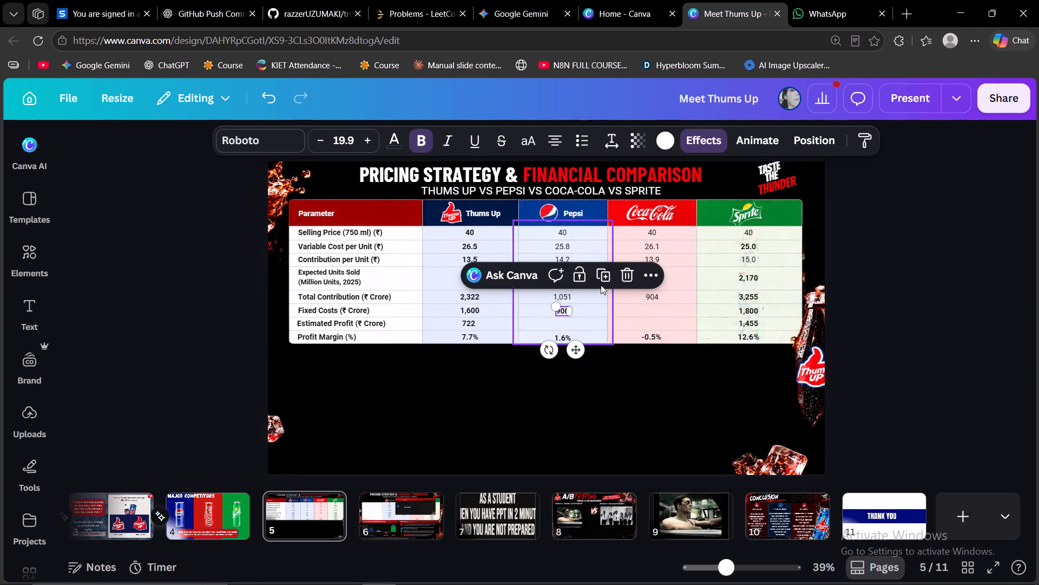
left_click(608, 274)
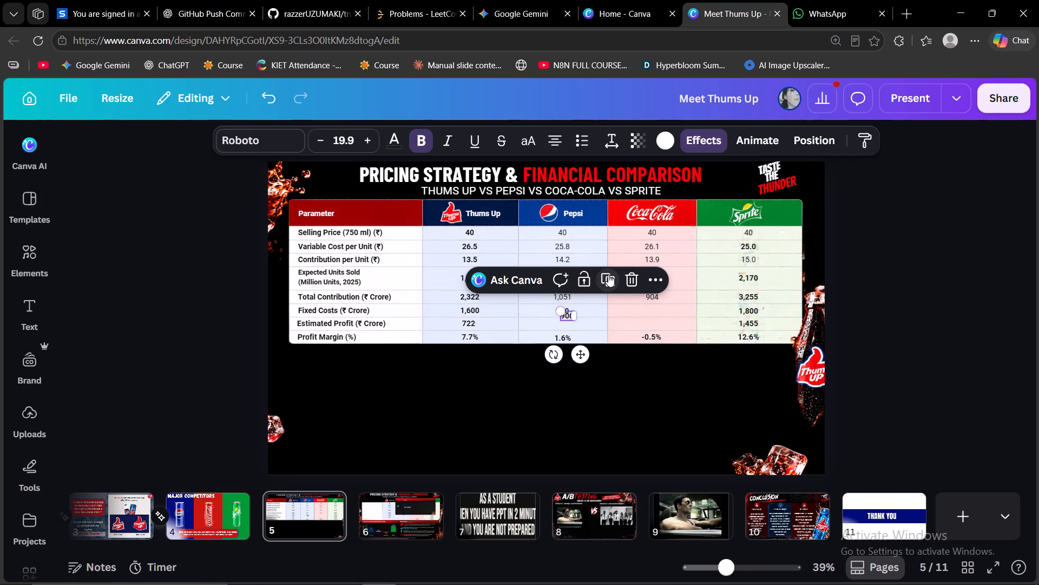
double_click(568, 318)
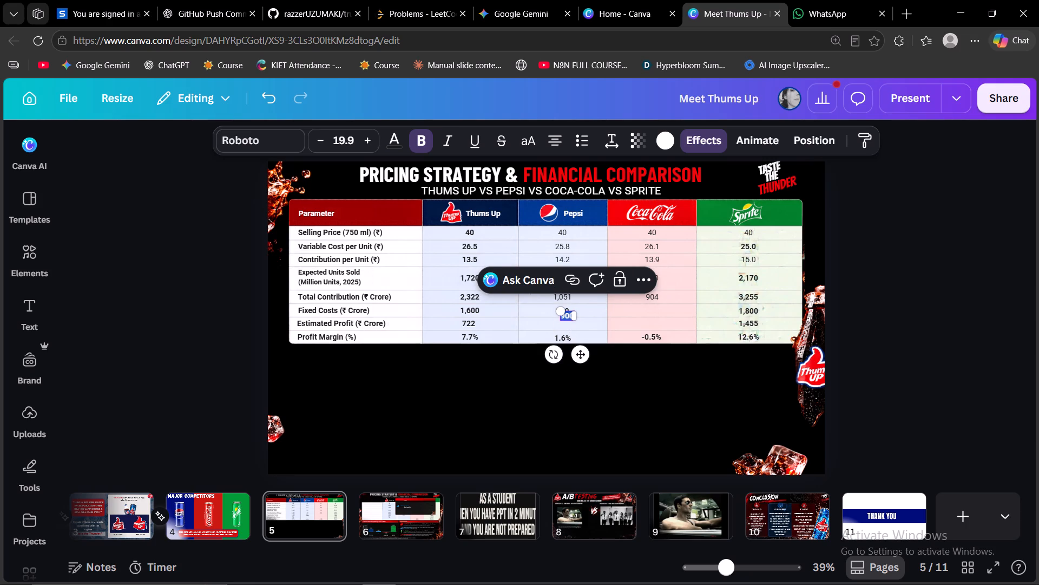
key("BackSpace")
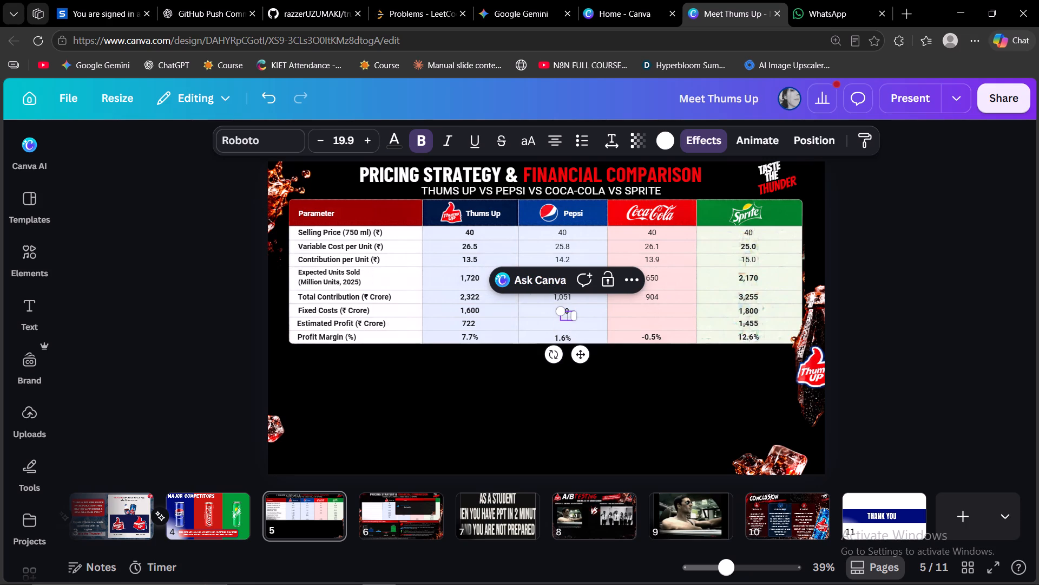
type("95-")
key("BackSpace")
key("0")
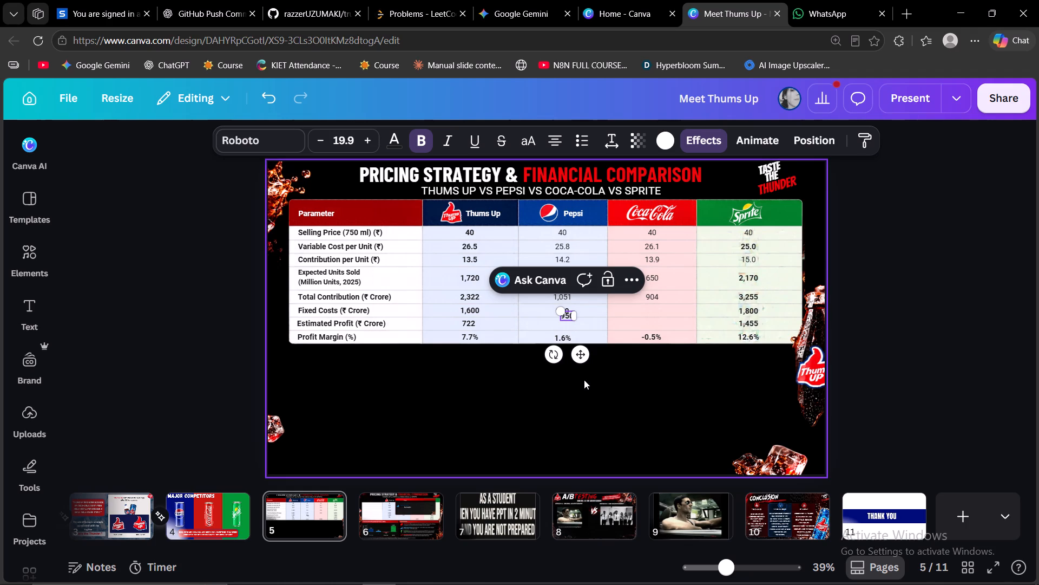
left_click_drag(583, 357, 649, 354)
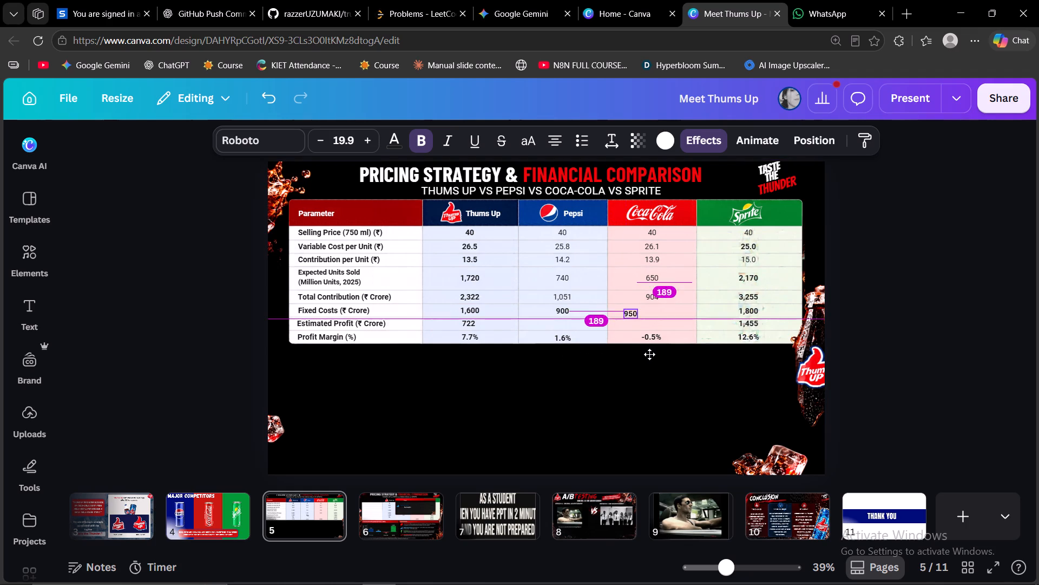
left_click_drag(649, 354, 669, 354)
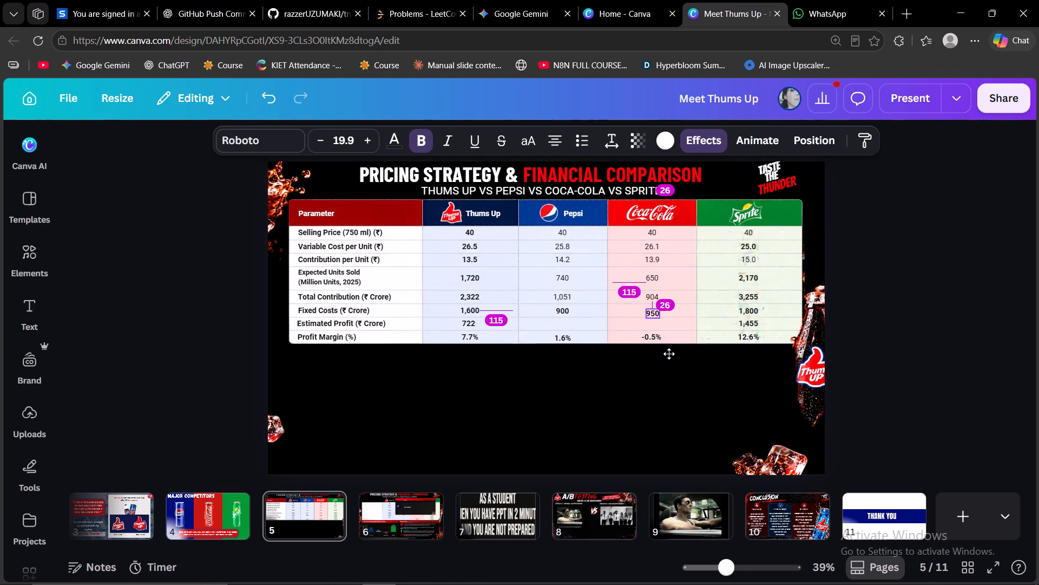
left_click_drag(669, 354, 669, 353)
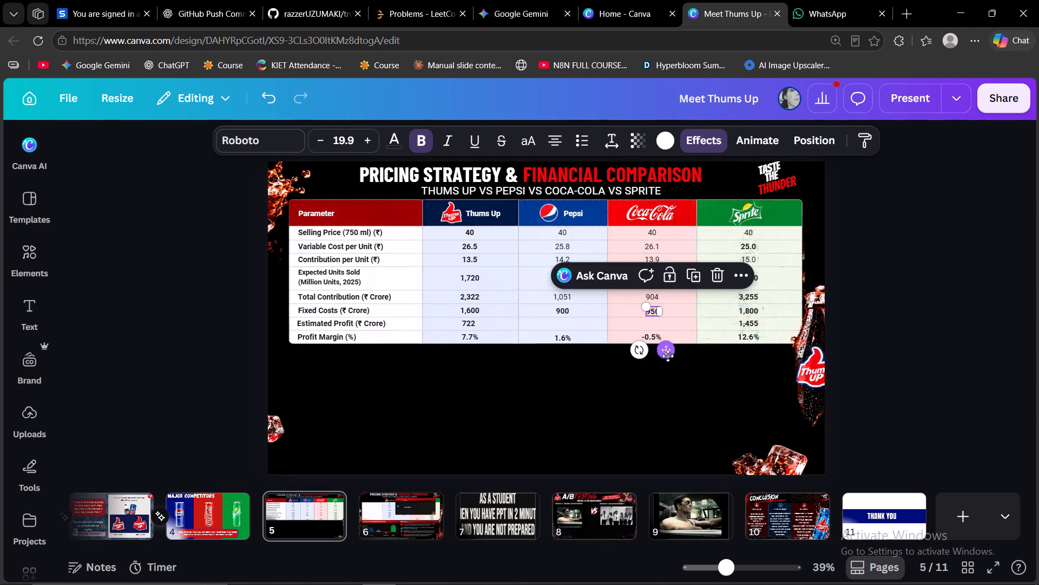
left_click(649, 389)
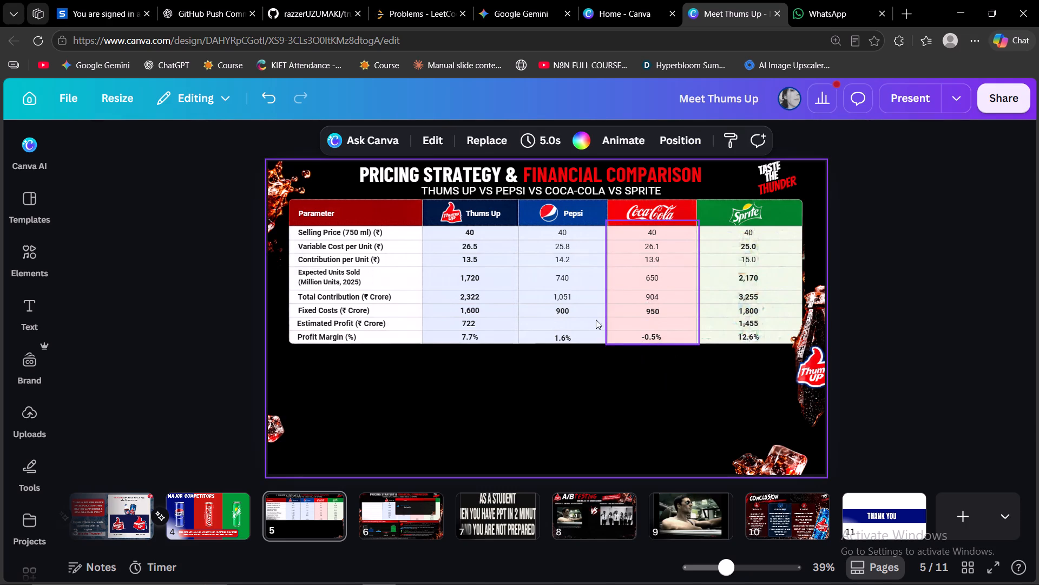
Duplicate the Thums Up Estimated Profit value, change the copy to 151, and place it in Pepsi's Estimated Profit cell.
left_click(471, 320)
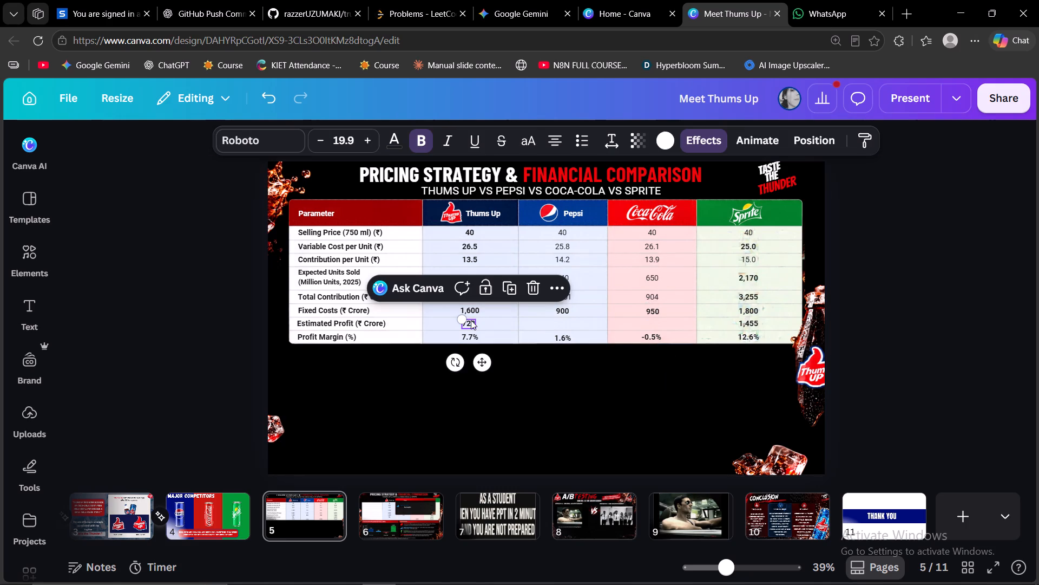
left_click(515, 283)
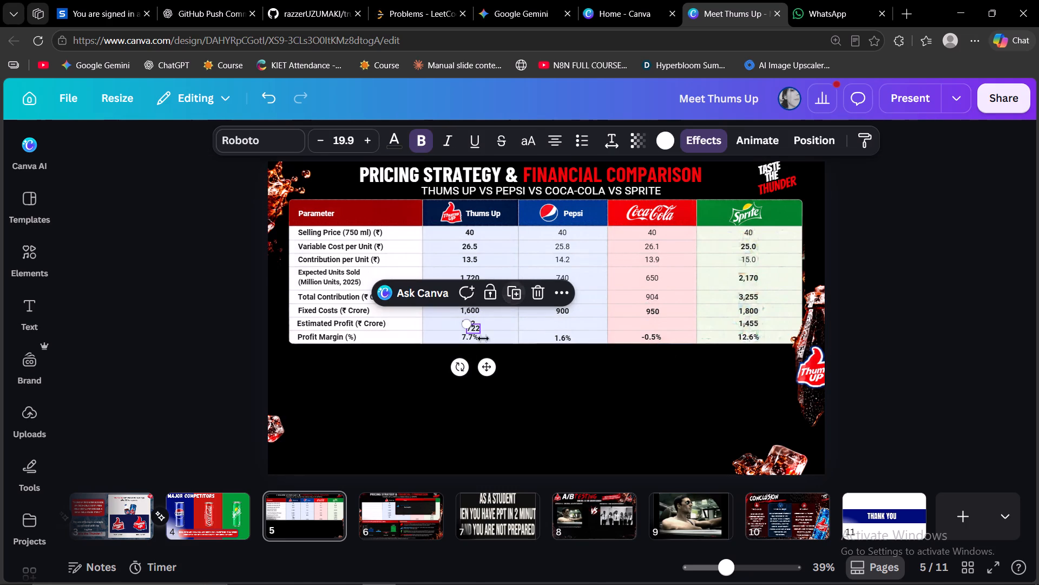
double_click(475, 328)
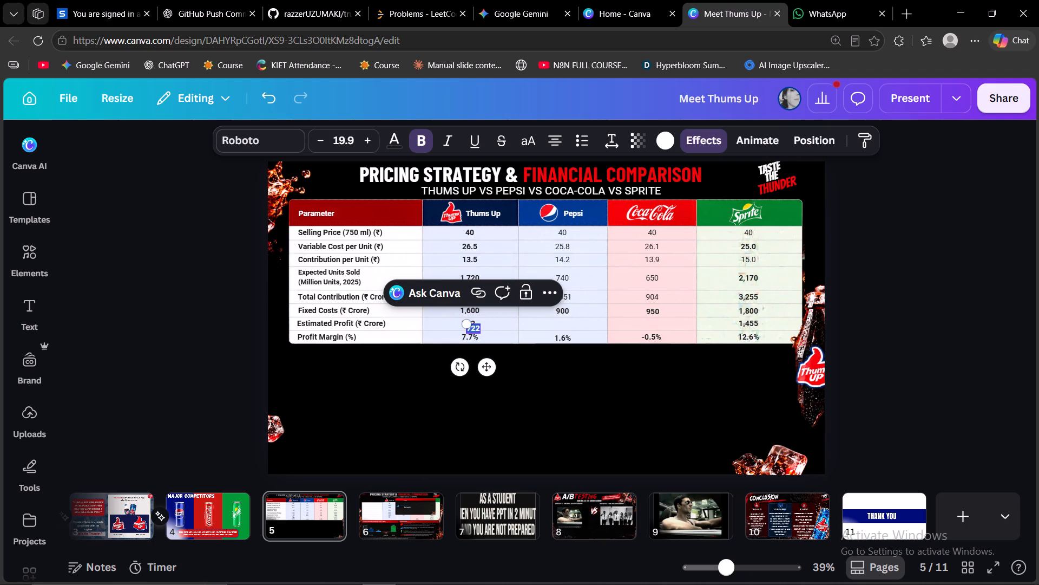
key("BackSpace")
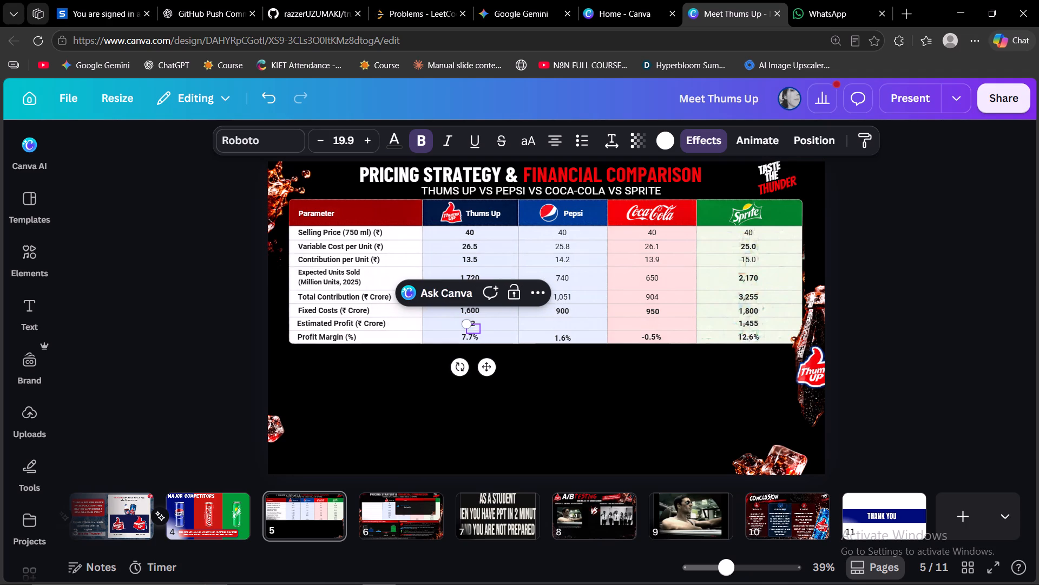
type("151")
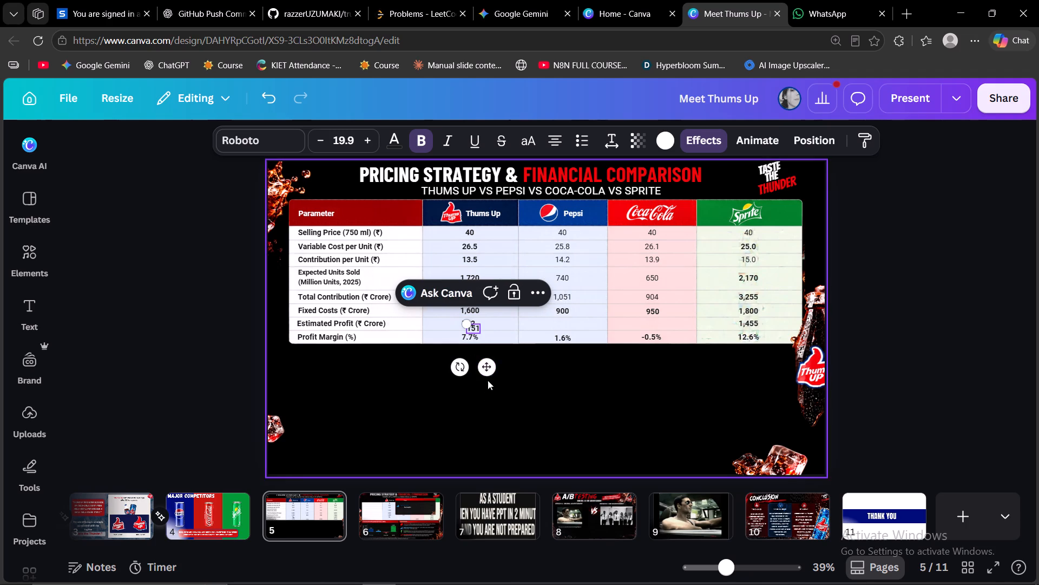
left_click_drag(486, 367, 571, 363)
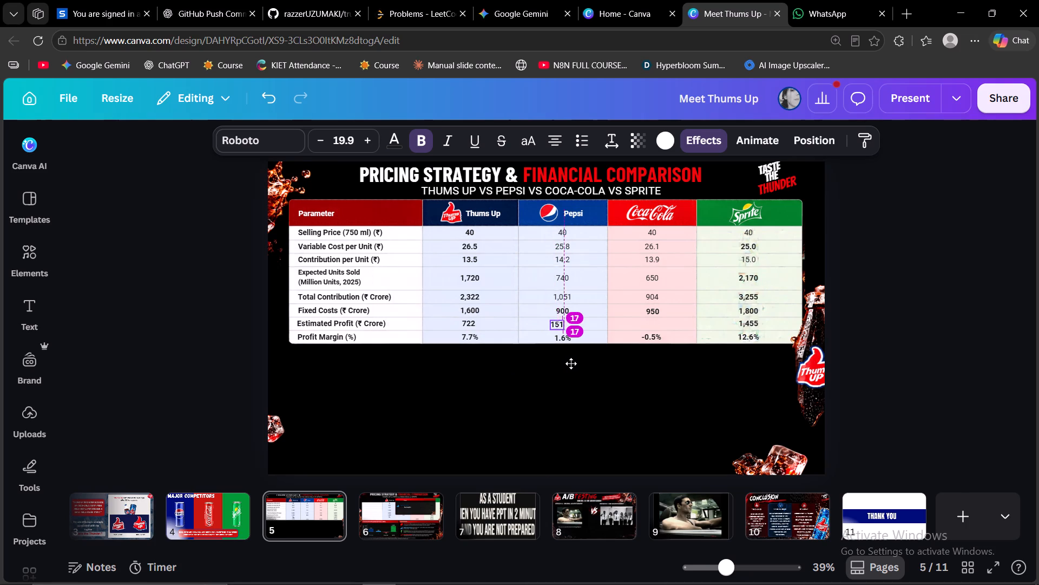
left_click_drag(571, 363, 575, 363)
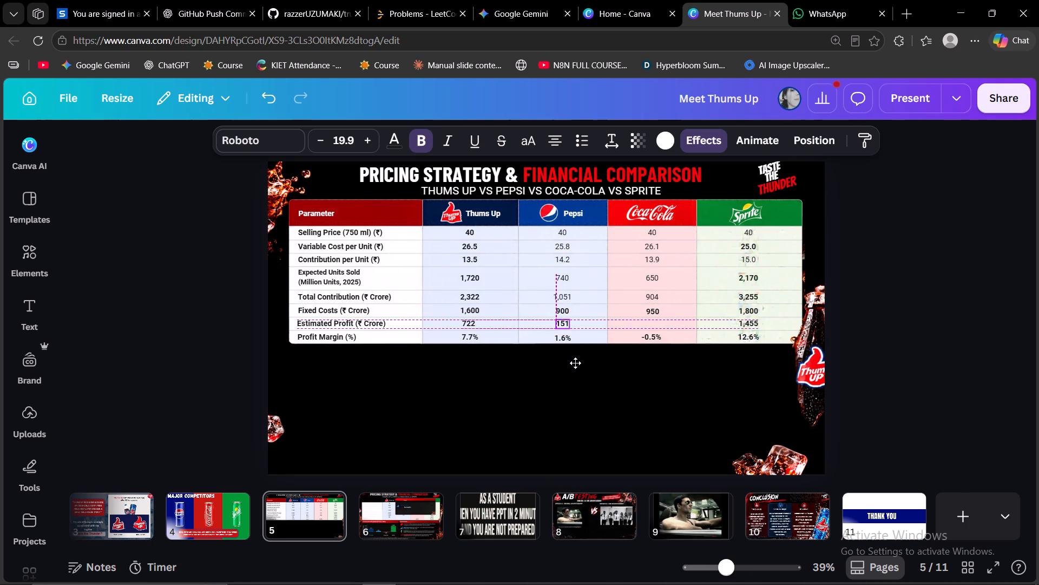
left_click_drag(575, 363, 575, 363)
left_click(646, 379)
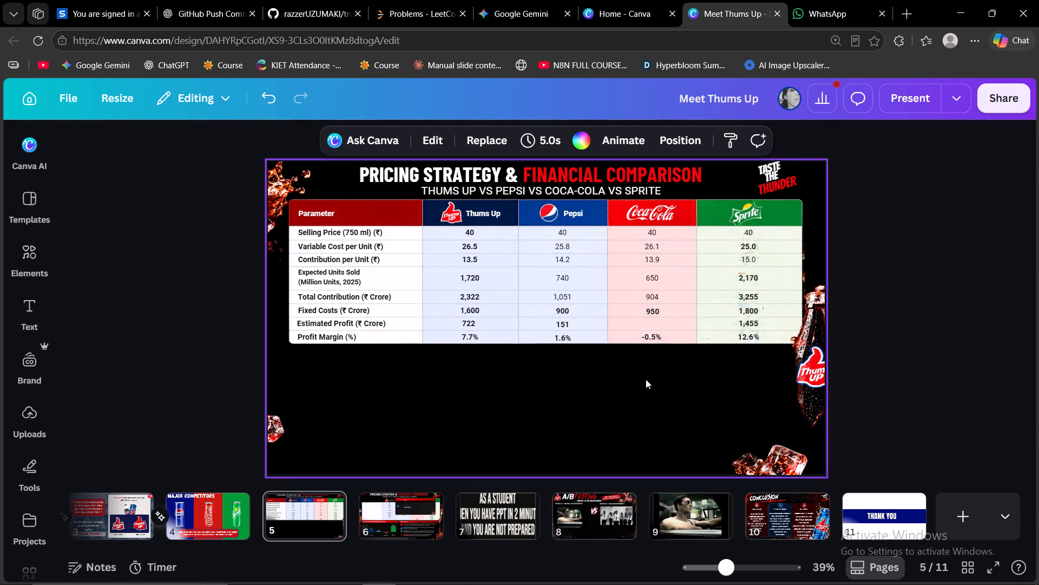
left_click(647, 310)
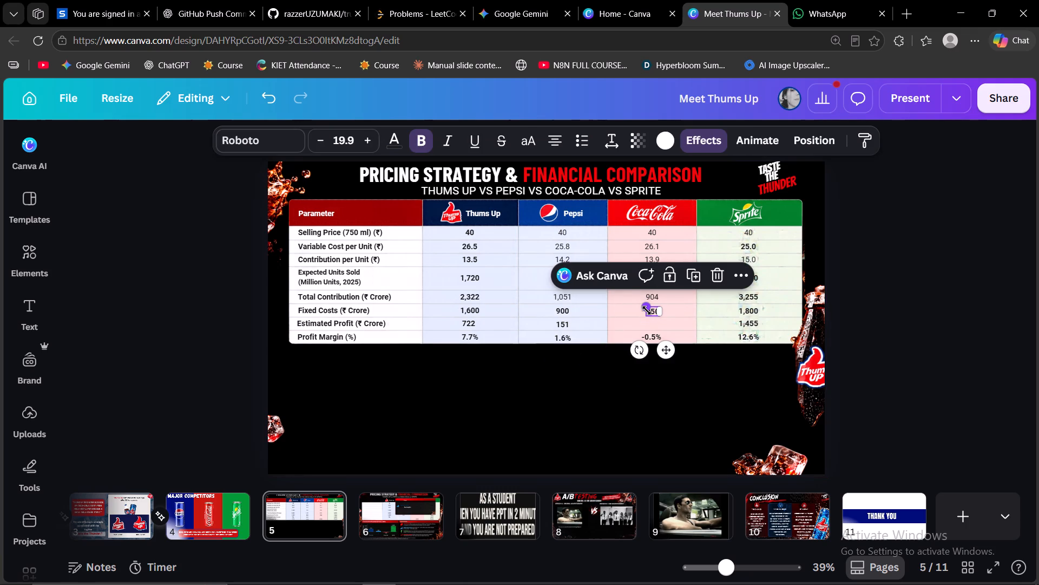
left_click(695, 277)
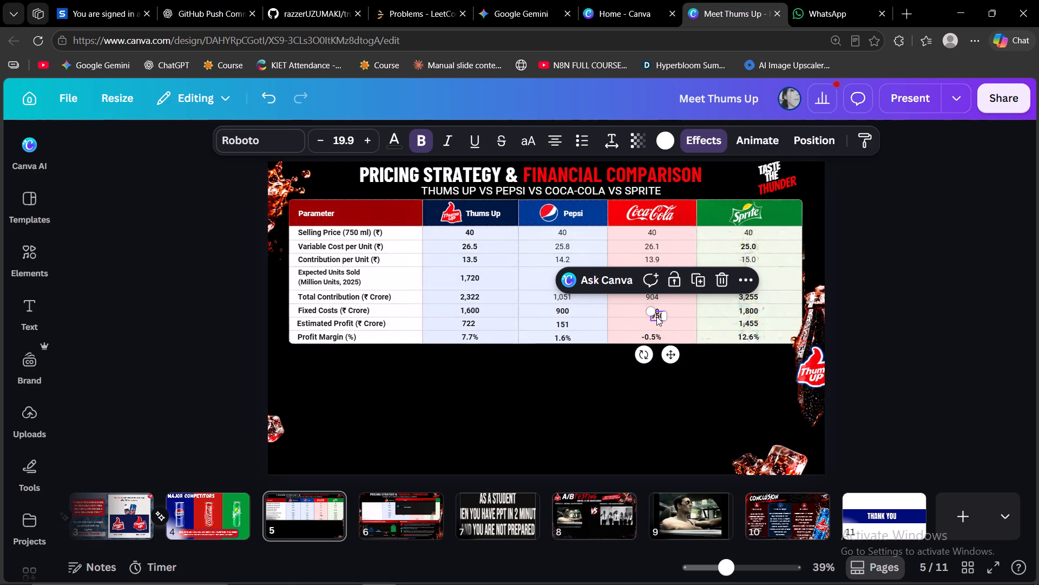
double_click(656, 316)
key("BackSpace")
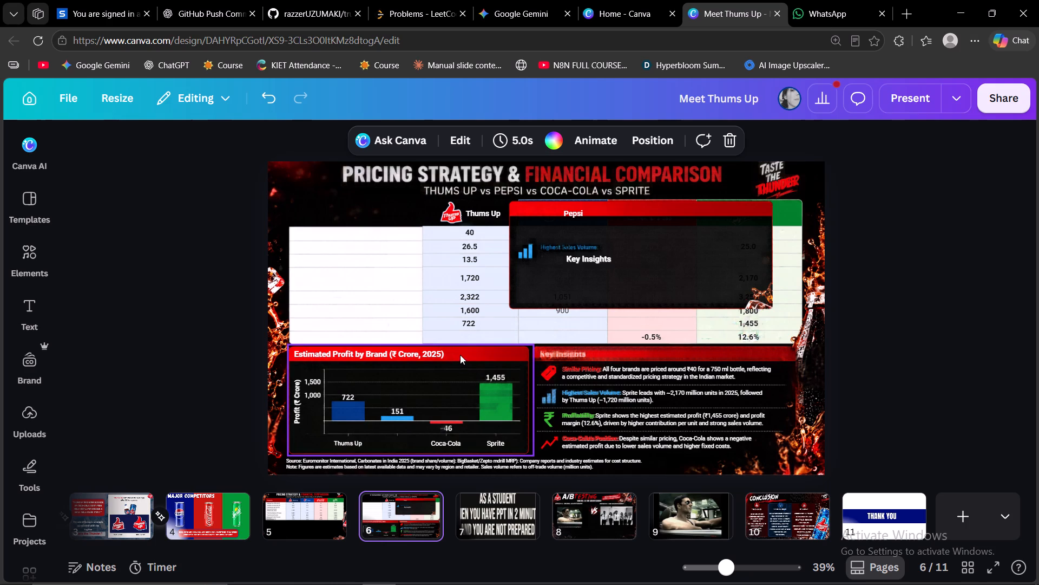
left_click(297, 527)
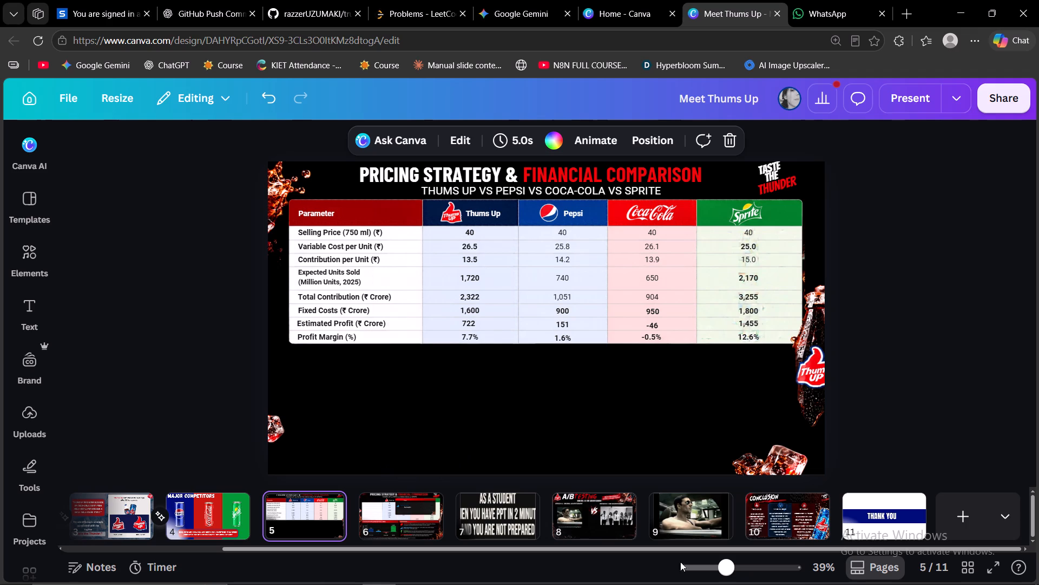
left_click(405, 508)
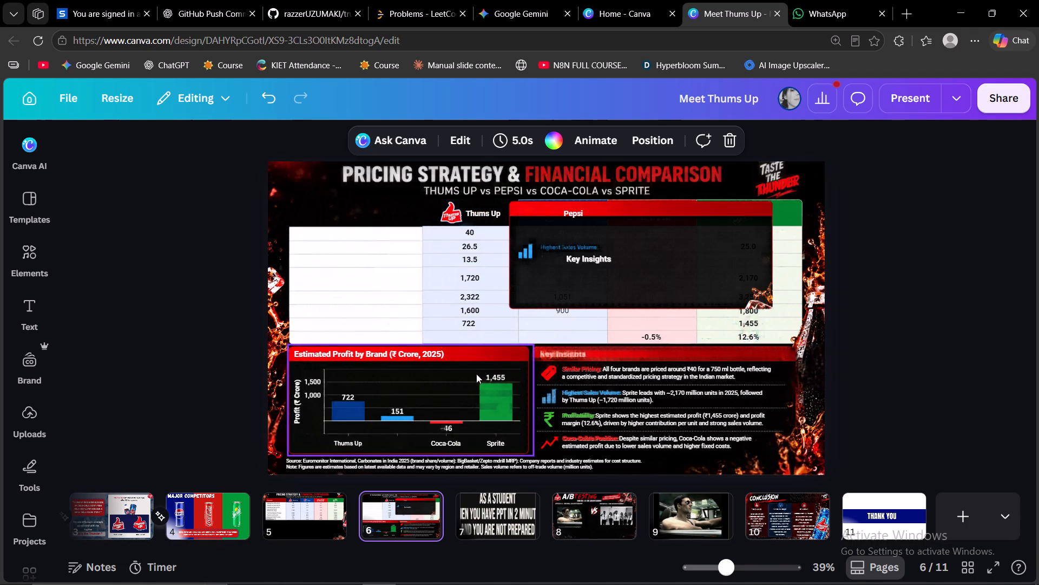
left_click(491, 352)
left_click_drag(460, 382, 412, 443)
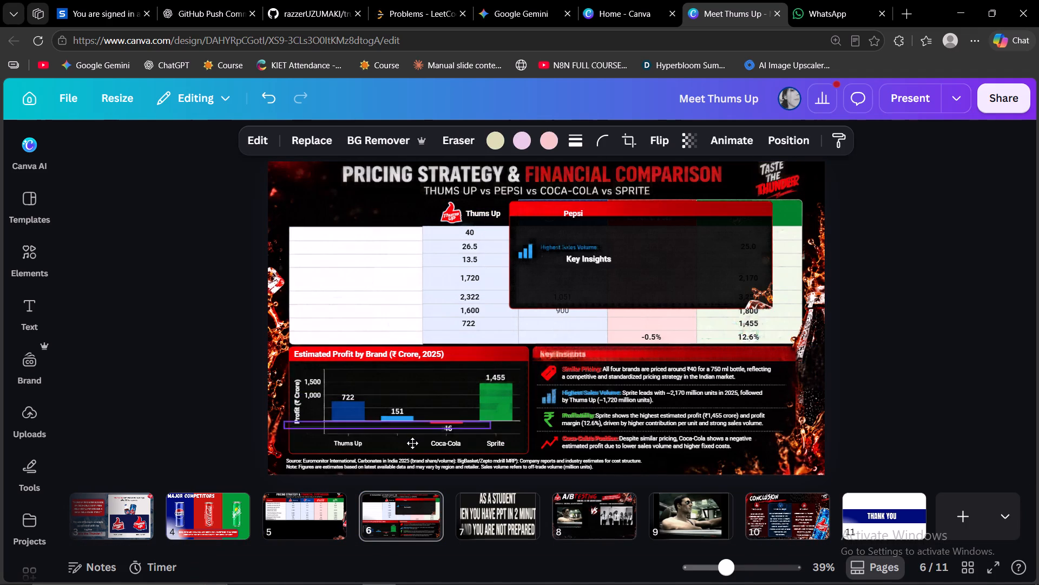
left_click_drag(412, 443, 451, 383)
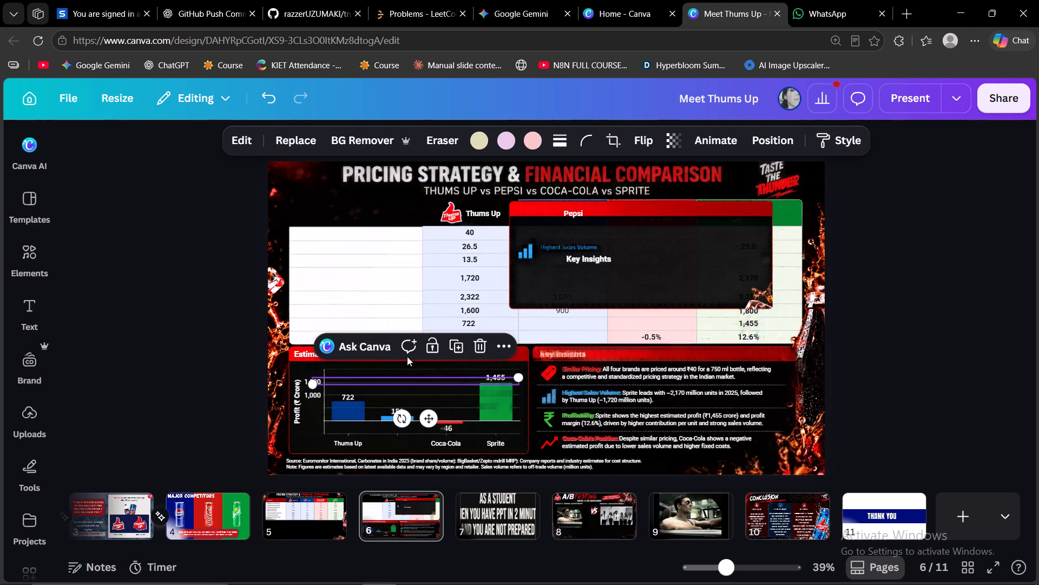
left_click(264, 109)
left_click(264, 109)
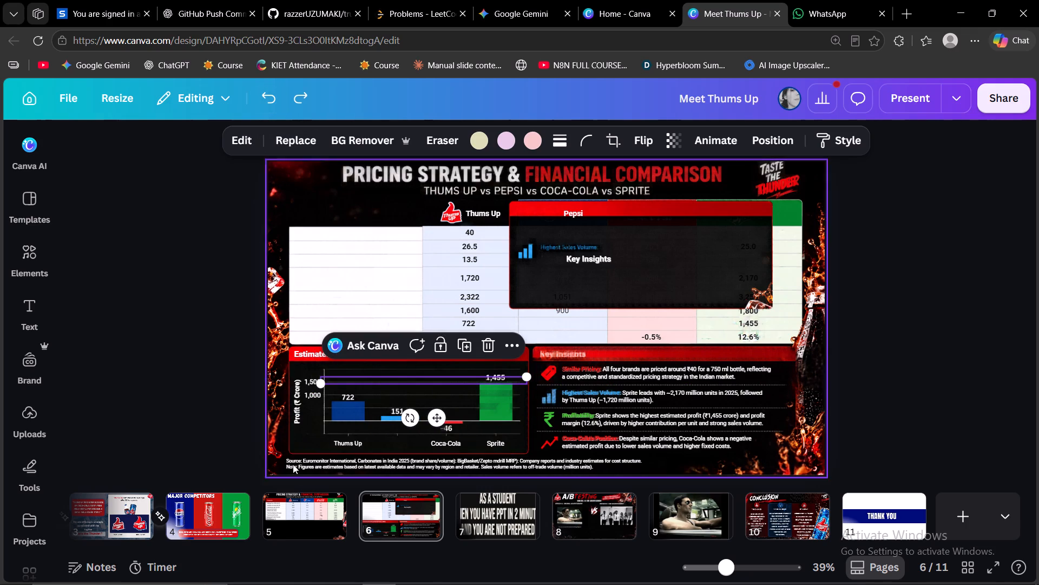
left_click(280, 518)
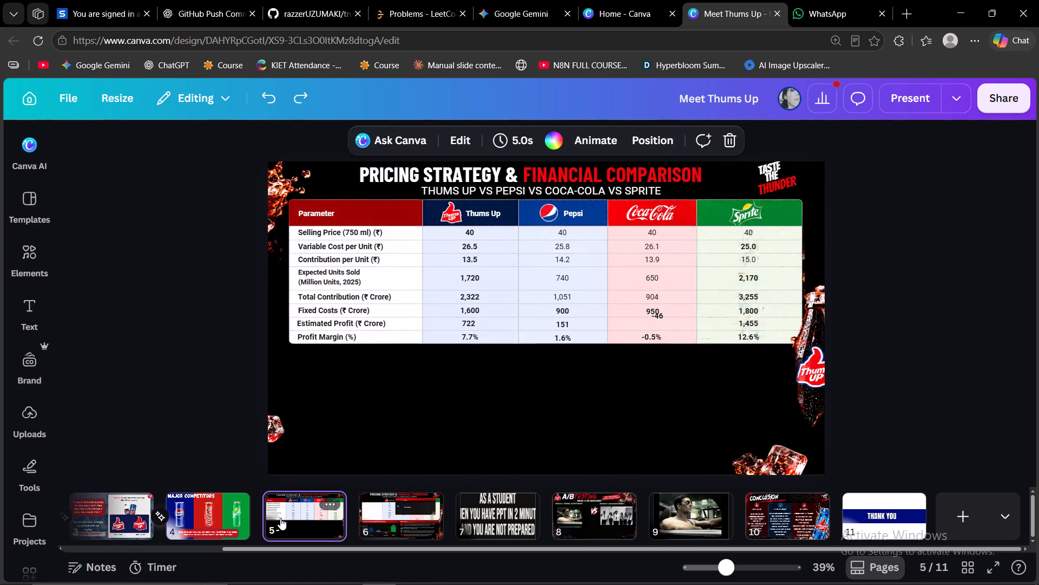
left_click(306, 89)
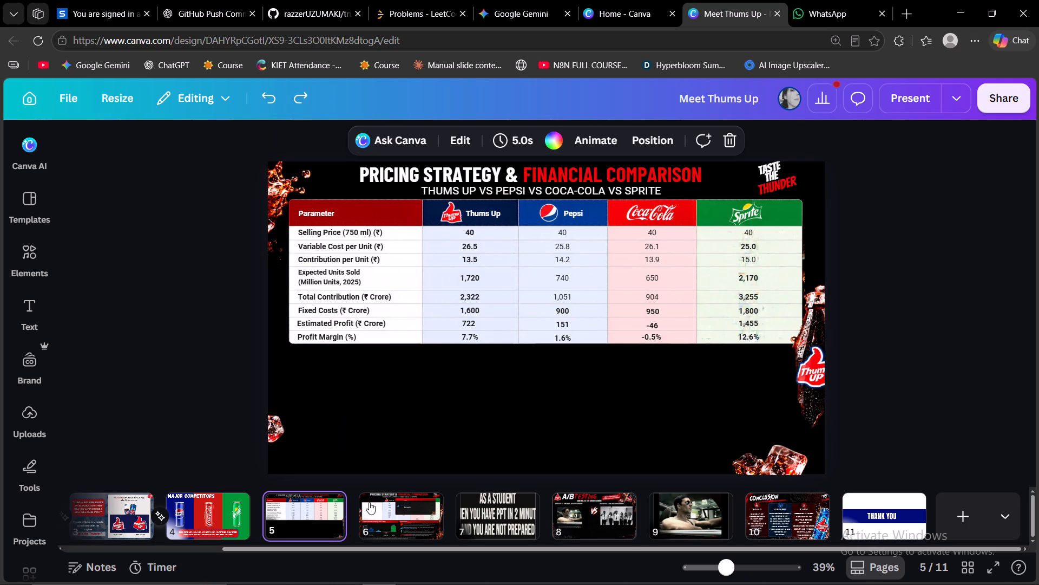
Move the profit chart's background panel with its red header and green Sprite bar from page 6 to page 5.
left_click(369, 502)
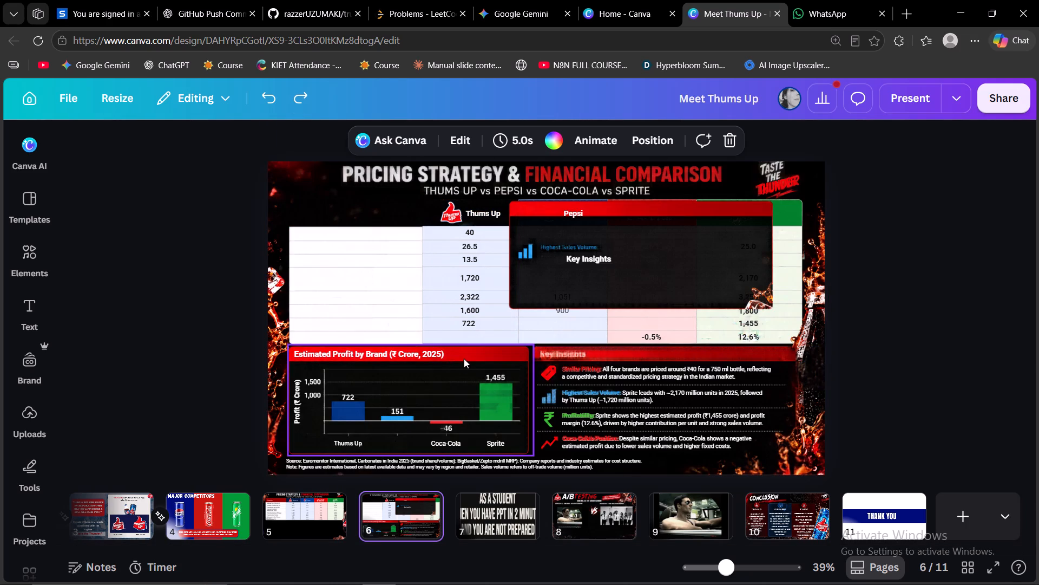
left_click_drag(476, 359, 323, 499)
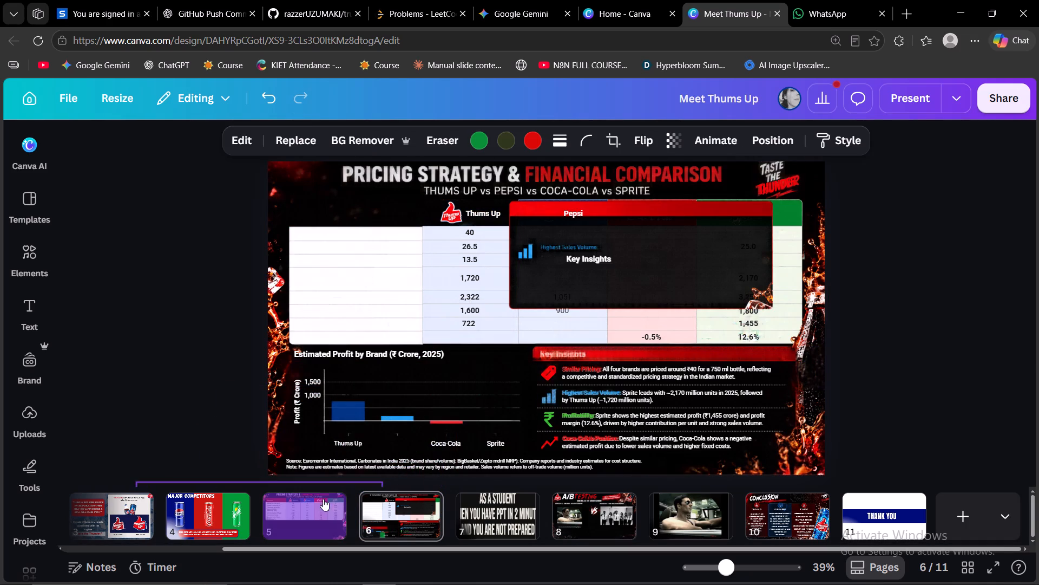
left_click_drag(323, 499, 320, 502)
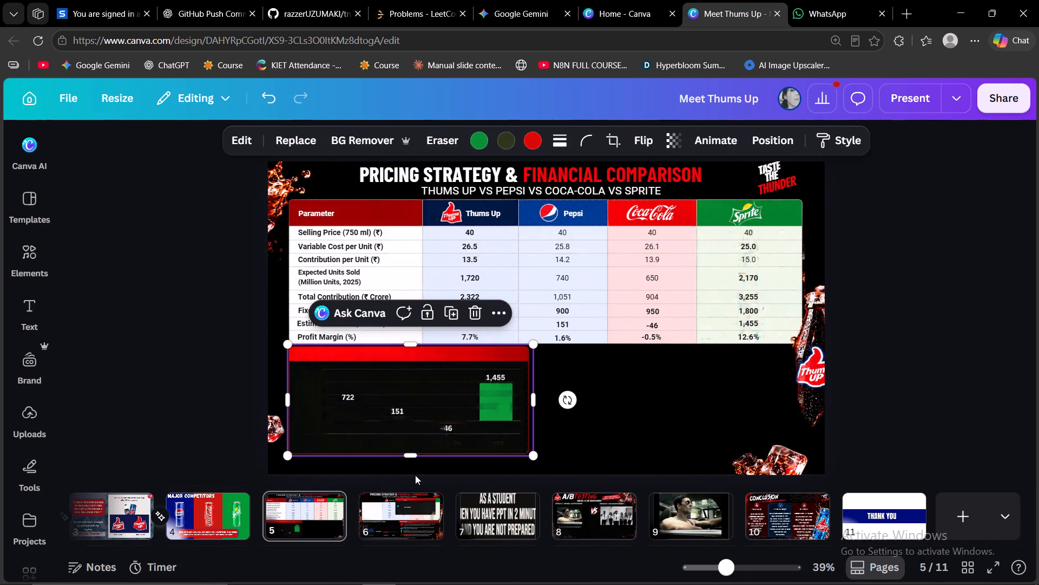
Move the chart title "Estimated Profit by Brand (₹ Crore, 2025)" from page 6 to page 5.
left_click(372, 512)
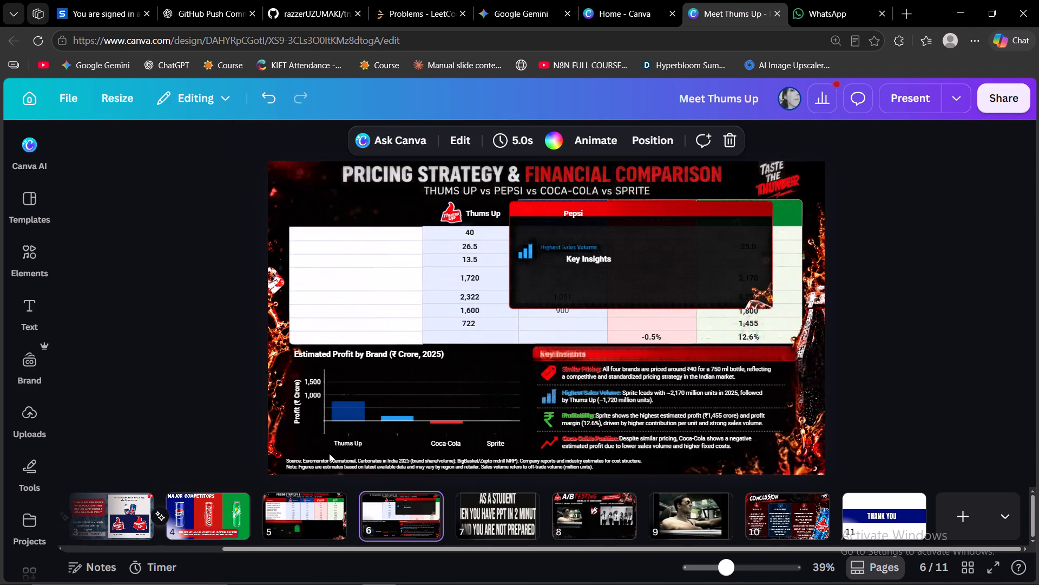
left_click(293, 348)
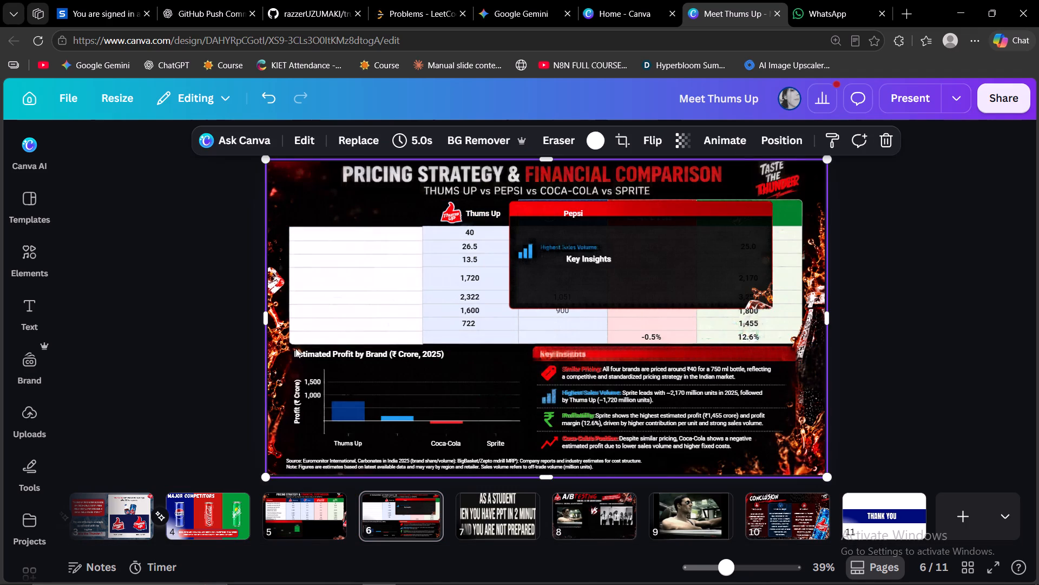
left_click_drag(316, 354, 286, 534)
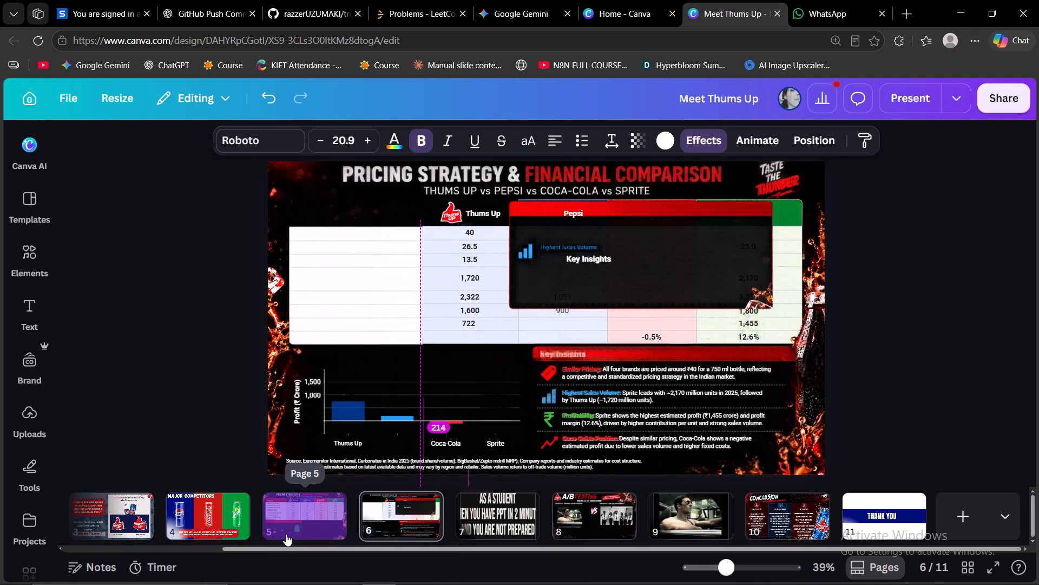
left_click_drag(286, 534, 286, 531)
Move the chart's vertical axis label "Profit (₹ Crore)" from page 6 to page 5.
left_click(383, 532)
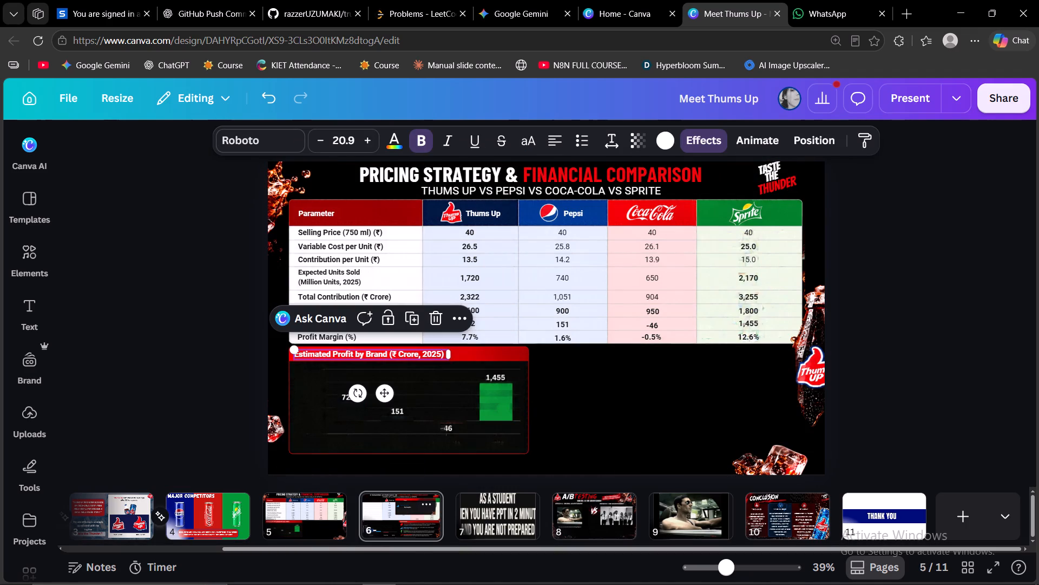
left_click_drag(294, 400, 301, 449)
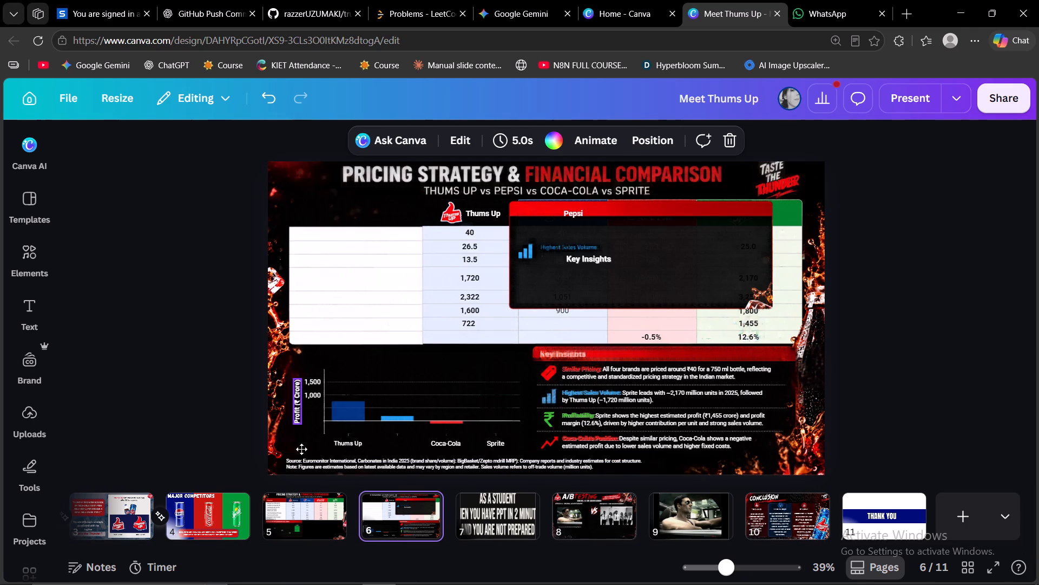
left_click_drag(301, 449, 307, 512)
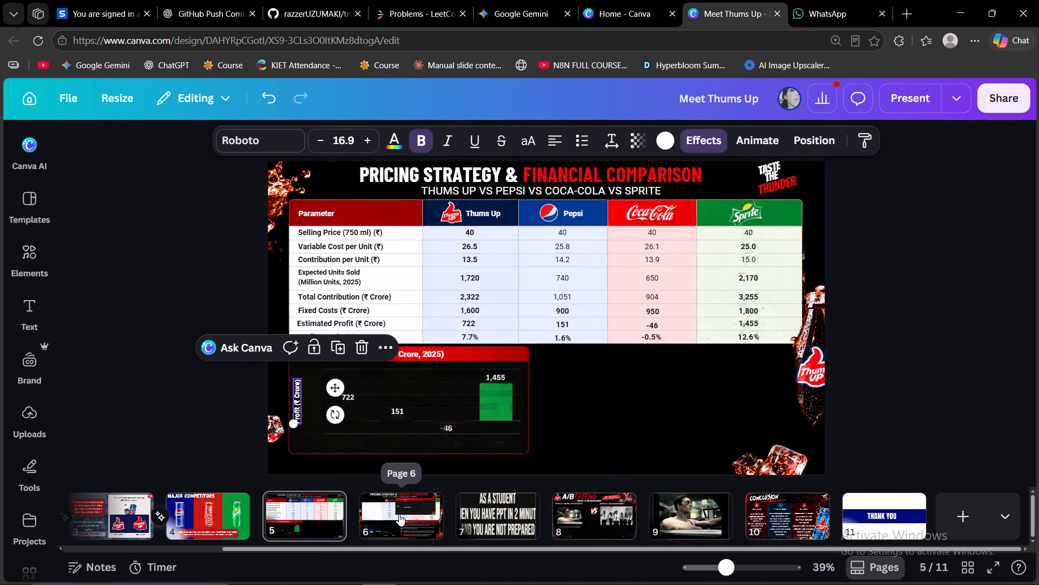
Move the dark blue Thums Up bar of the profit chart from page 6 to page 5.
left_click(399, 514)
left_click_drag(359, 413, 354, 465)
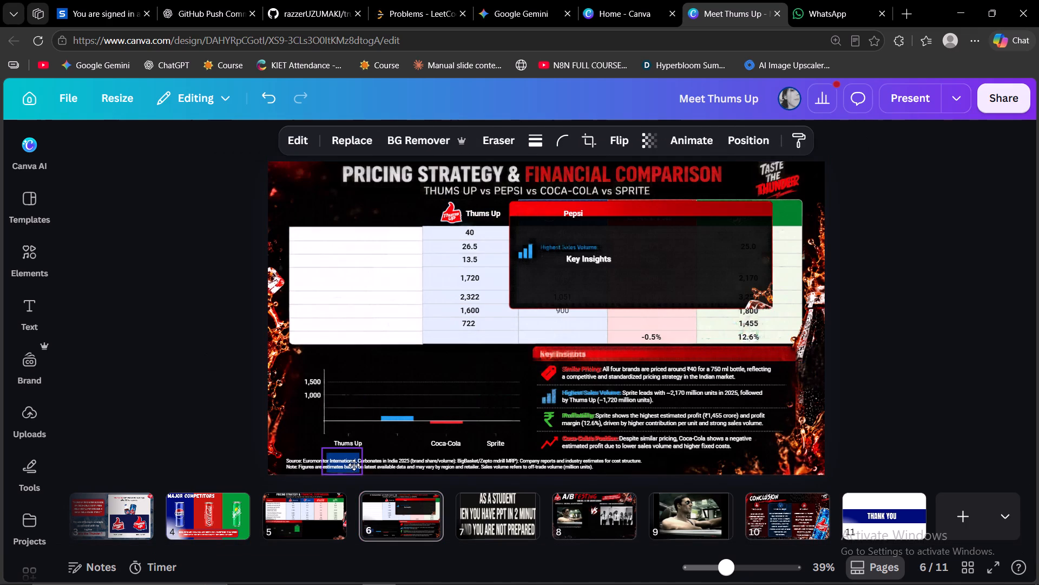
left_click_drag(354, 465, 338, 508)
Move the profit chart's horizontal baseline from page 6 to page 5.
left_click(412, 512)
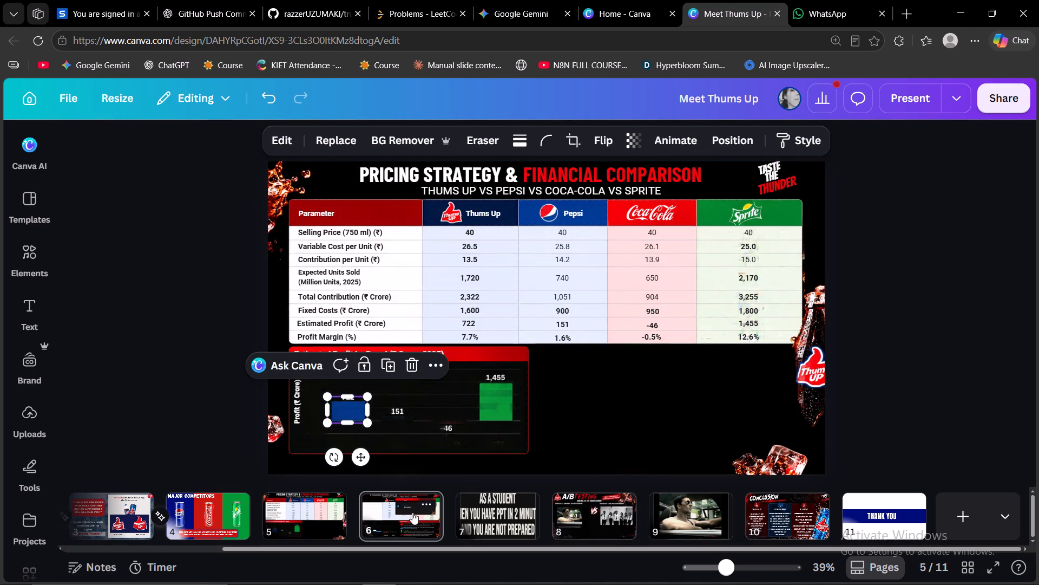
left_click_drag(392, 419, 336, 510)
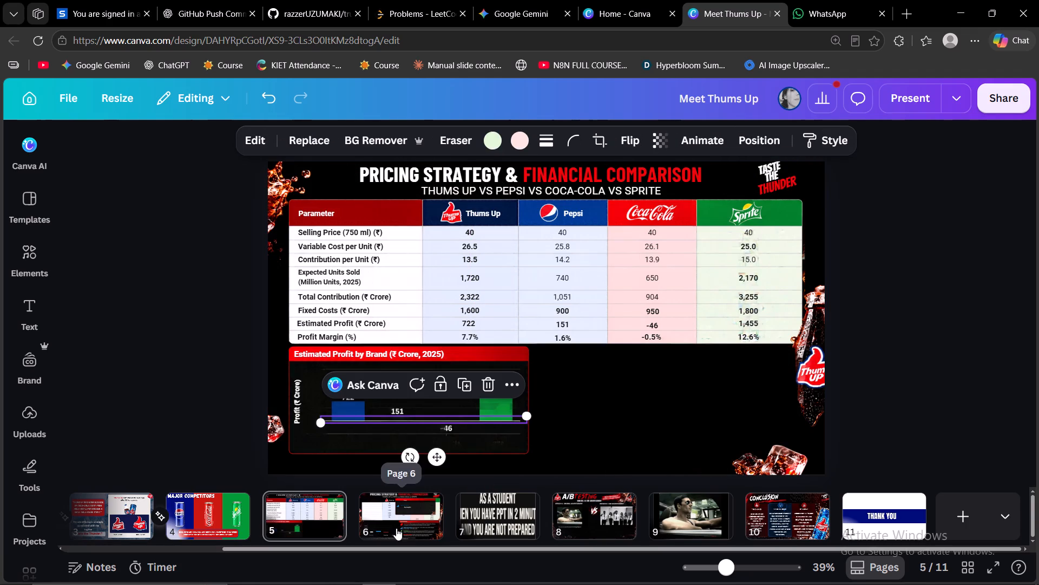
Move the light blue Pepsi bar and the red Coca-Cola bar of the profit chart from page 6 to page 5.
left_click(396, 528)
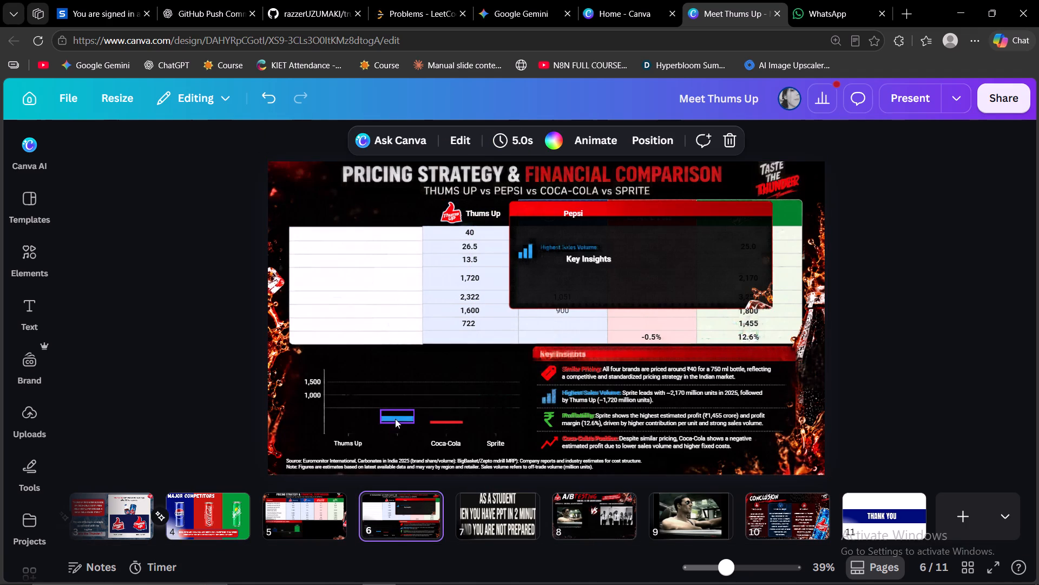
left_click_drag(395, 419, 329, 528)
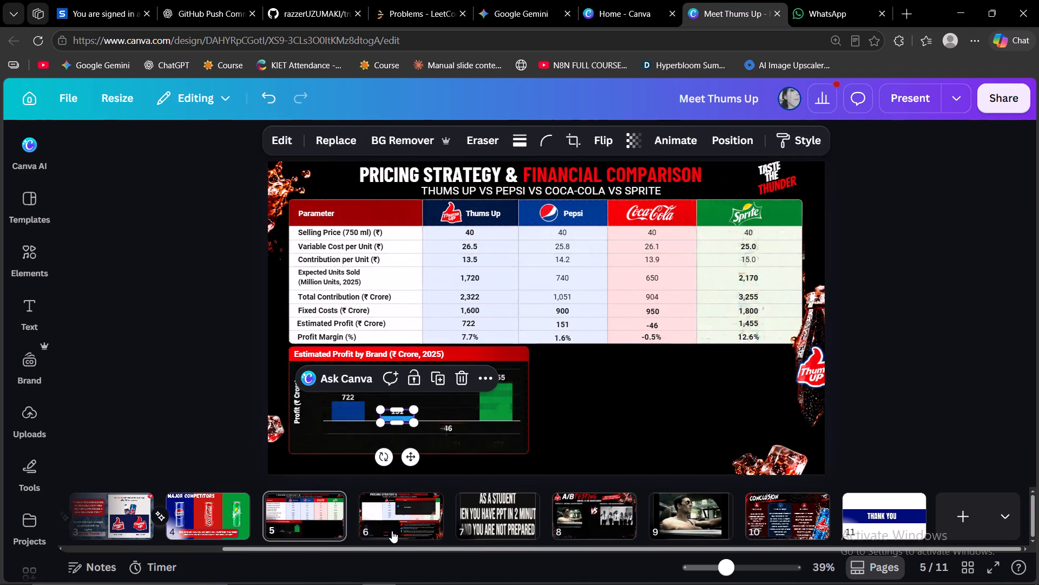
left_click(394, 531)
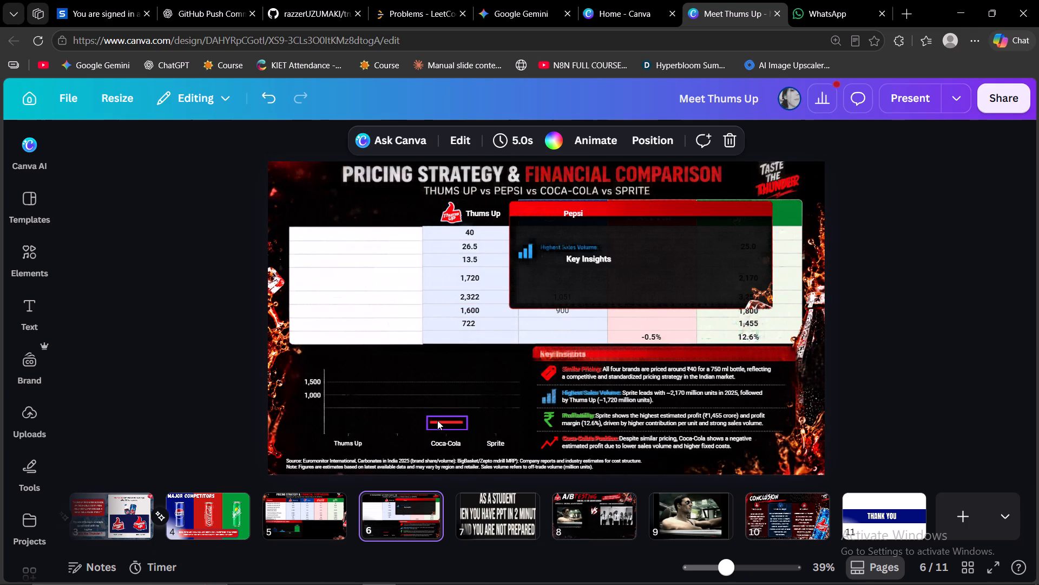
left_click_drag(437, 420, 304, 517)
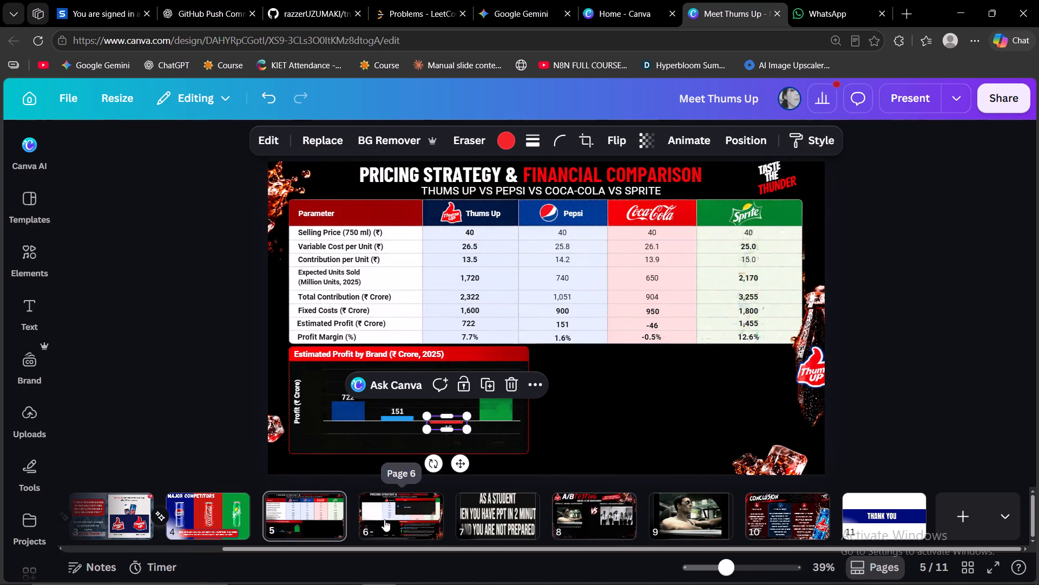
Move the chart's brand labels Coca-Cola, Sprite and Thums Up from page 6 to page 5.
left_click(384, 519)
left_click_drag(448, 444, 341, 505)
left_click(390, 508)
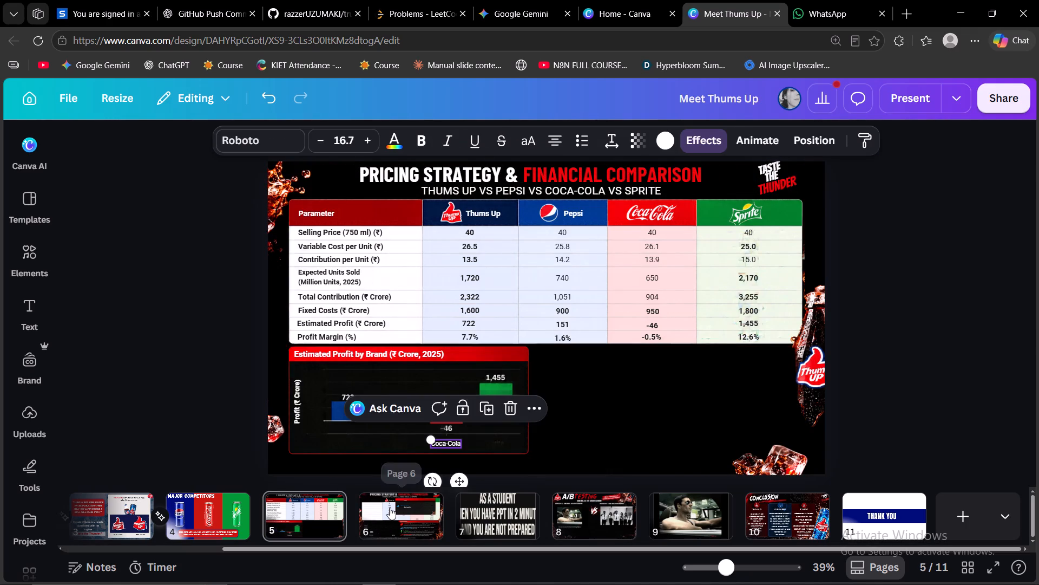
left_click_drag(495, 444, 494, 444)
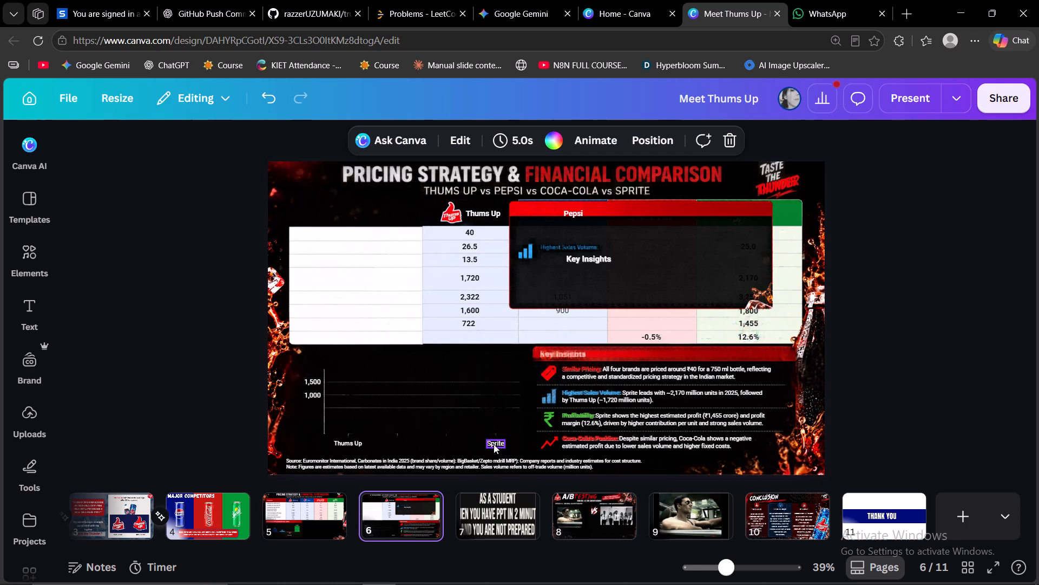
left_click_drag(494, 444, 314, 512)
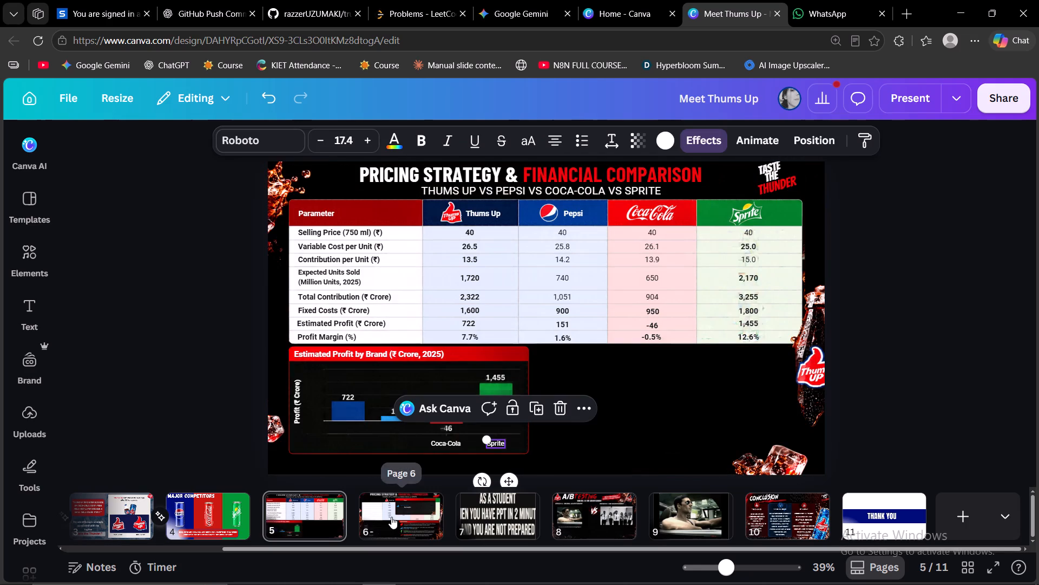
left_click(391, 517)
left_click_drag(352, 444, 309, 497)
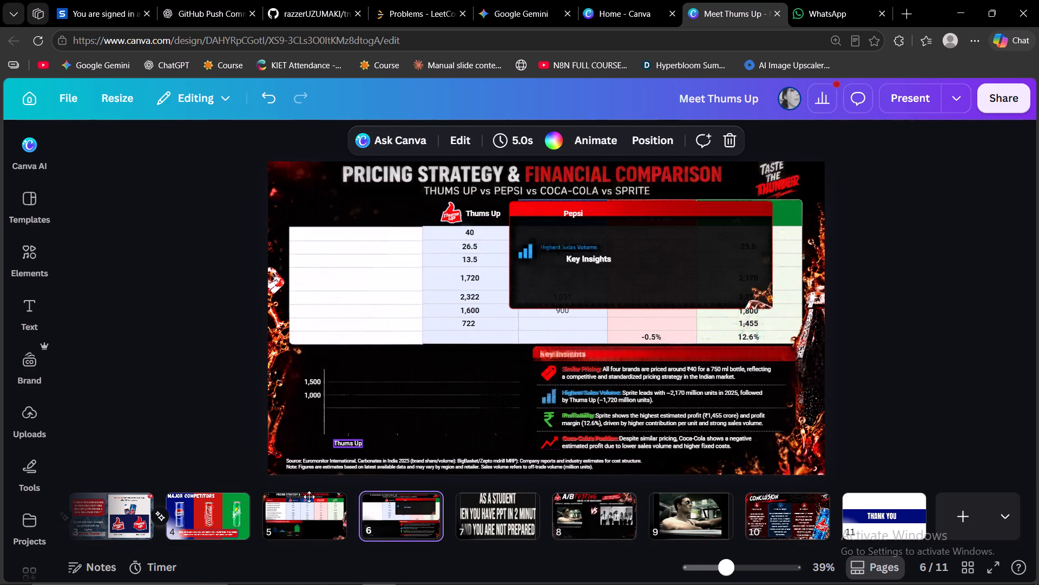
left_click_drag(309, 497, 297, 508)
Move the profit chart's axis value labels 1,000 and 1,500 from page 6 to page 5.
left_click(397, 506)
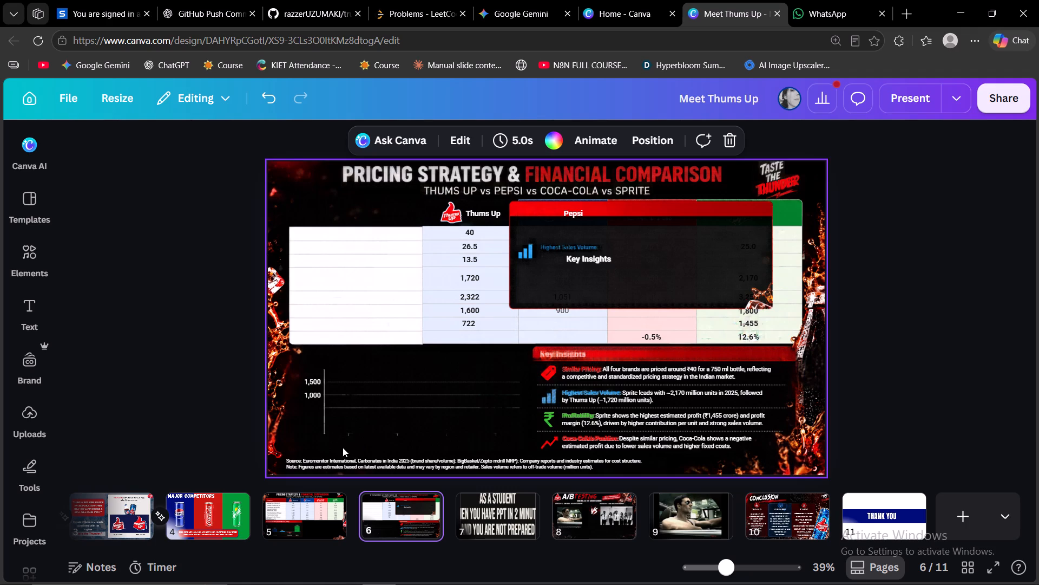
left_click_drag(315, 392, 318, 506)
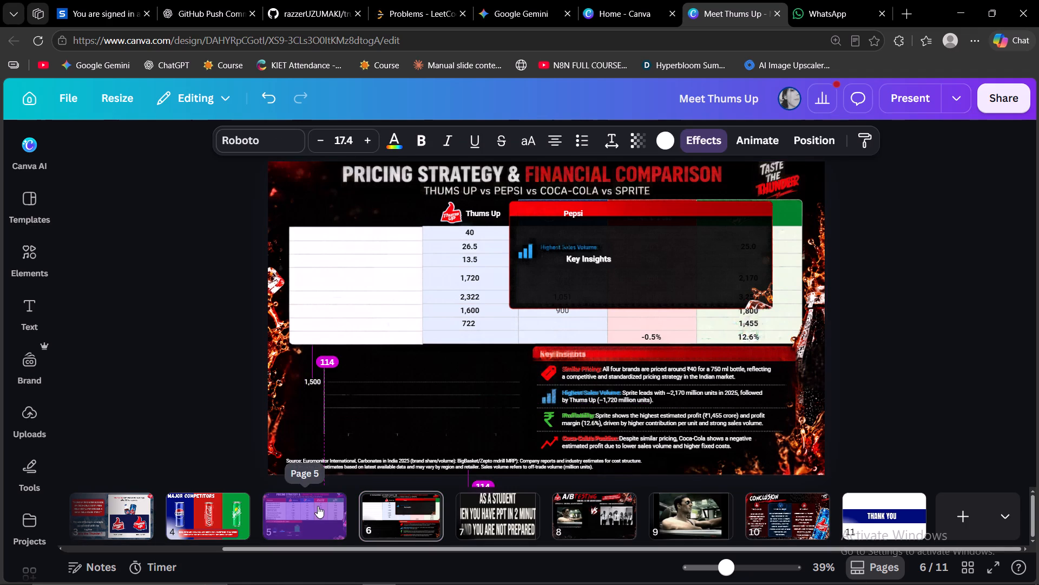
left_click(390, 517)
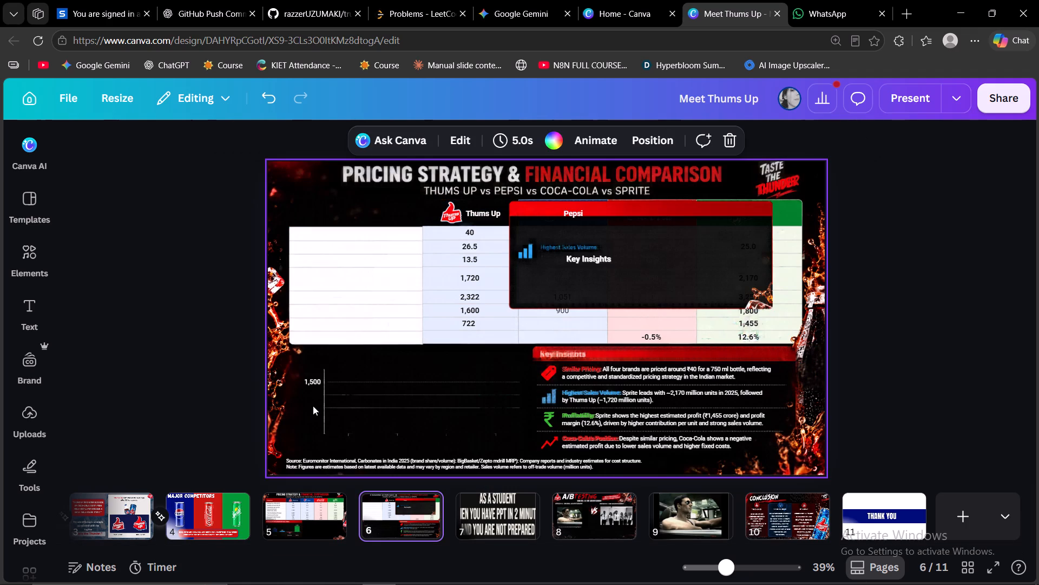
left_click_drag(313, 382, 309, 502)
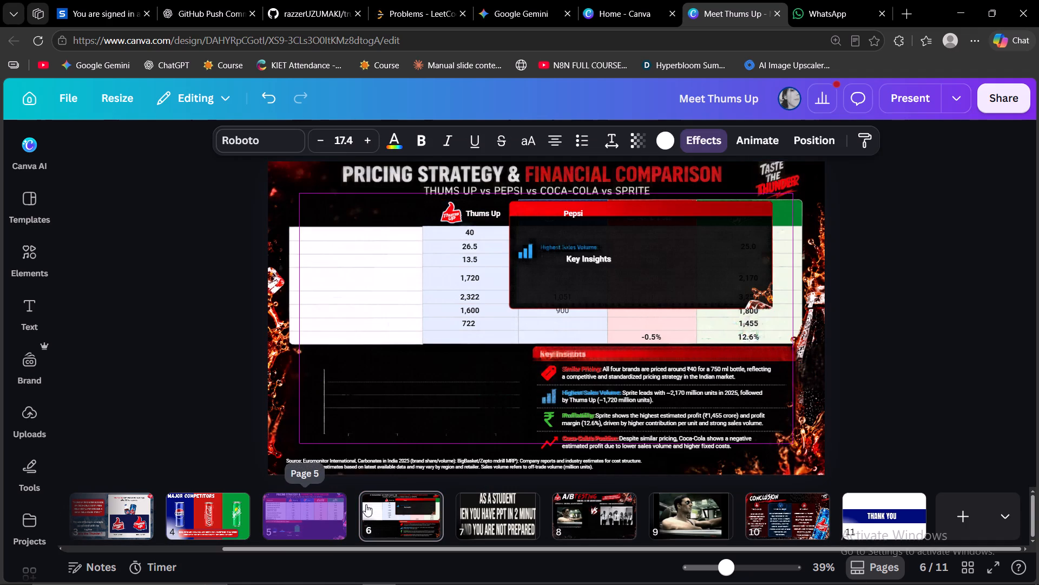
Move the profit chart's vertical axis line from page 6 to page 5.
left_click(378, 507)
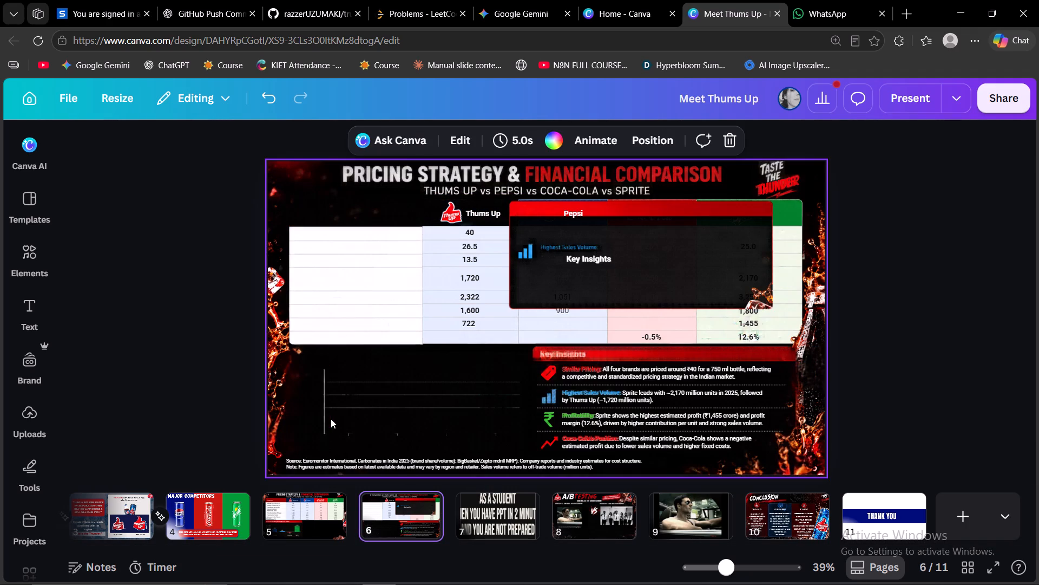
left_click_drag(324, 417, 305, 514)
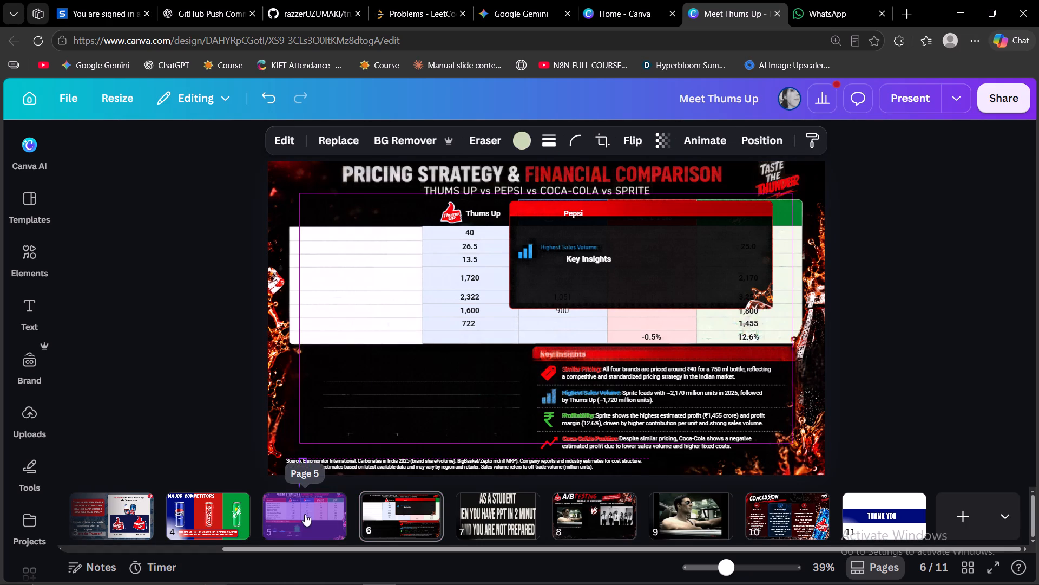
Move the three faint horizontal gridlines in the upper part of the profit chart from page 6 to page 5.
left_click(379, 531)
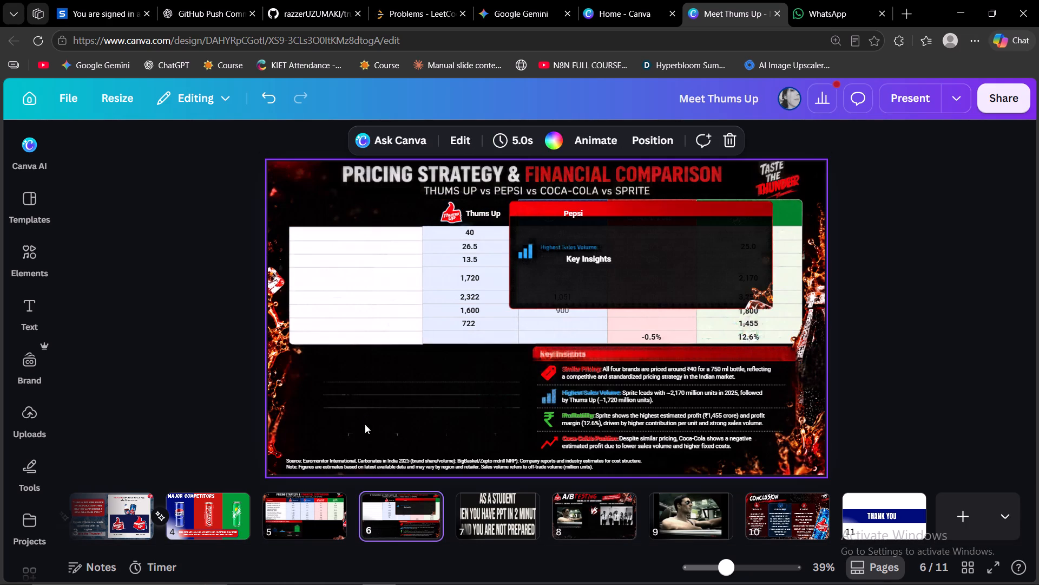
left_click_drag(365, 404, 333, 506)
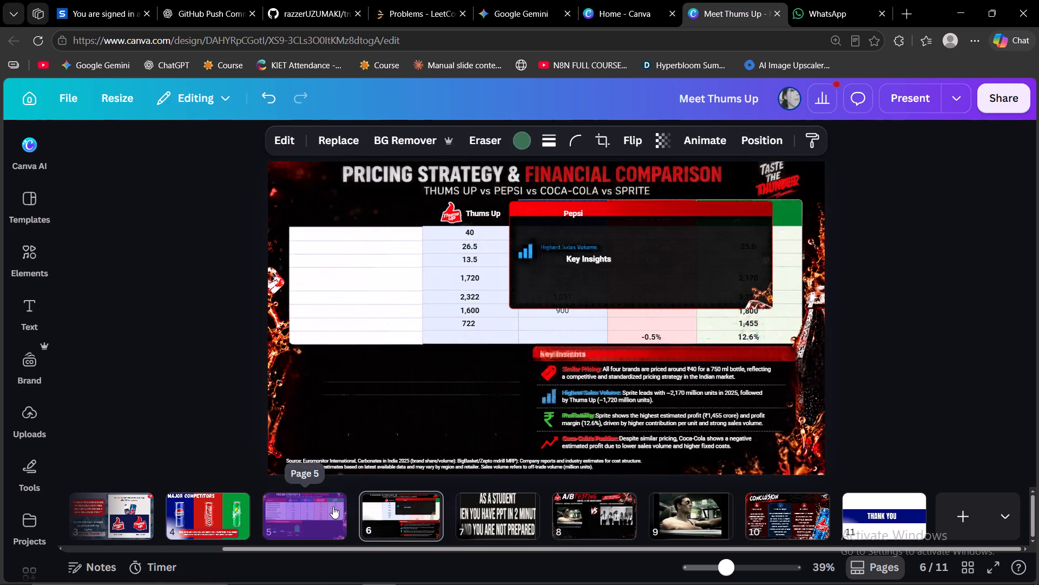
left_click(394, 517)
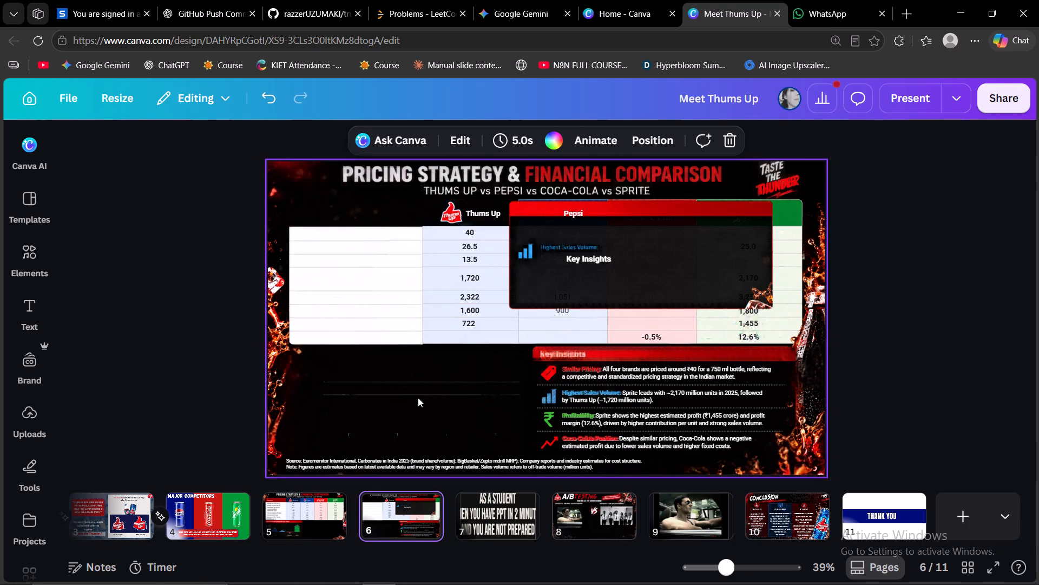
left_click_drag(417, 392, 305, 531)
left_click(372, 522)
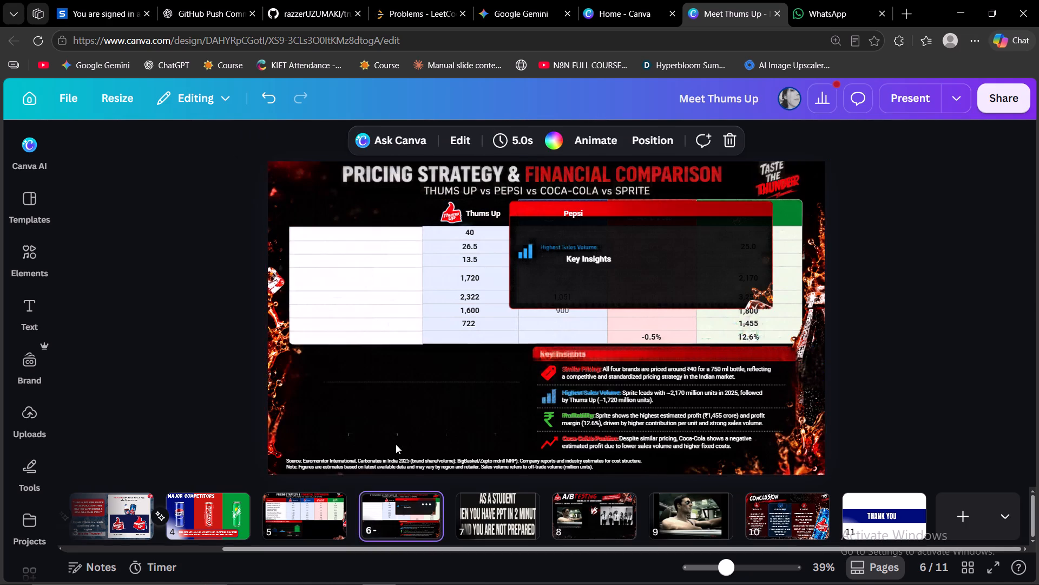
left_click_drag(398, 383, 301, 551)
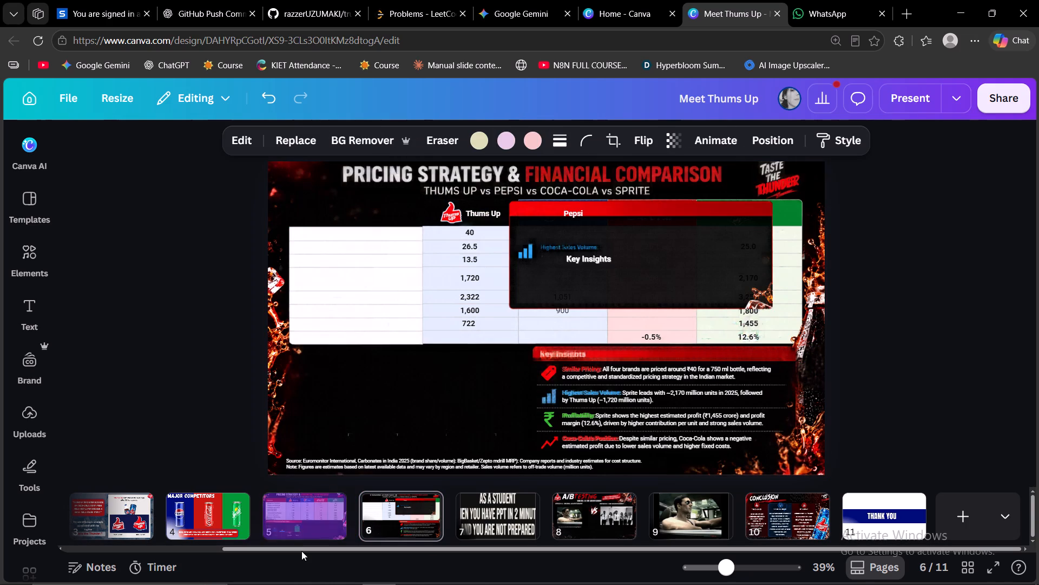
left_click_drag(301, 551, 303, 526)
Move the source and note text below the profit chart from page 6 to page 5, and return to page 5.
left_click(409, 522)
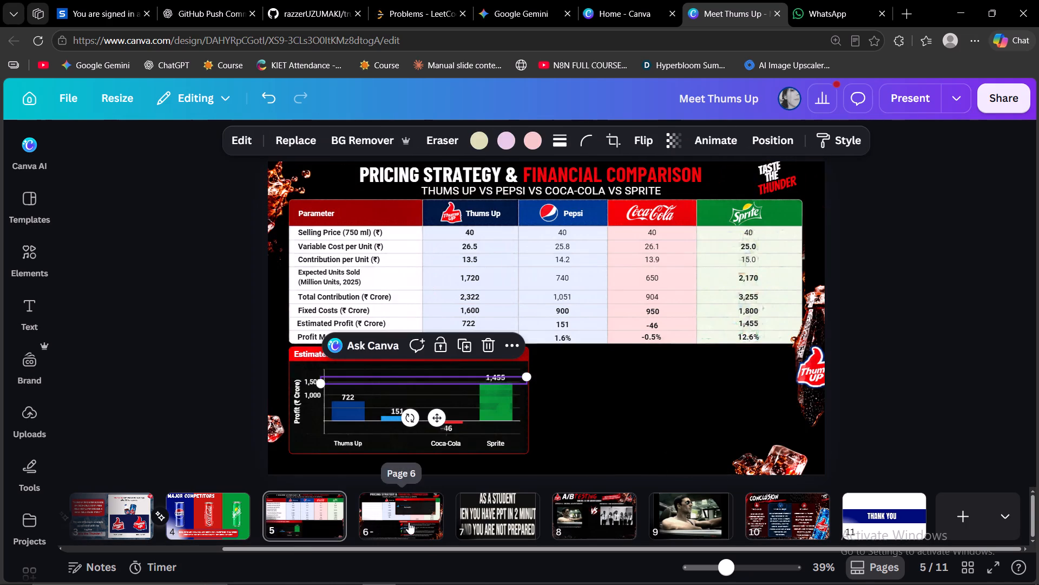
left_click_drag(416, 467, 367, 512)
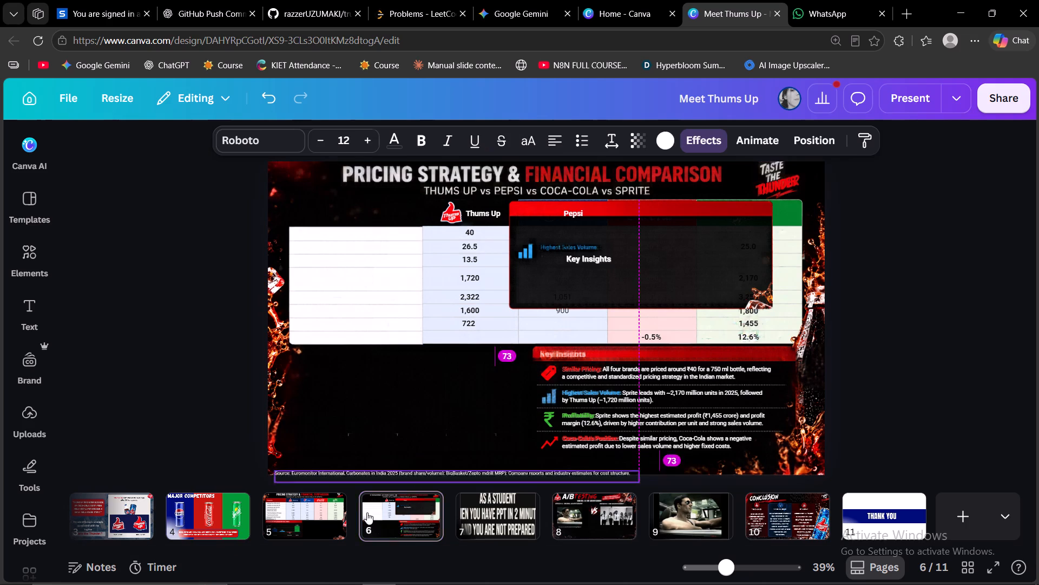
left_click_drag(367, 512, 340, 517)
left_click(409, 515)
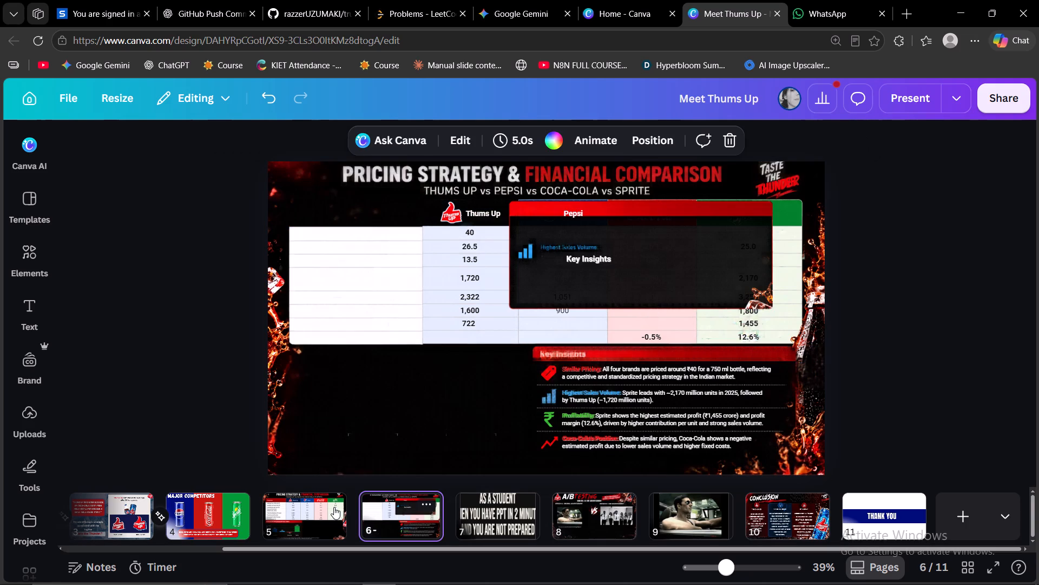
left_click(331, 506)
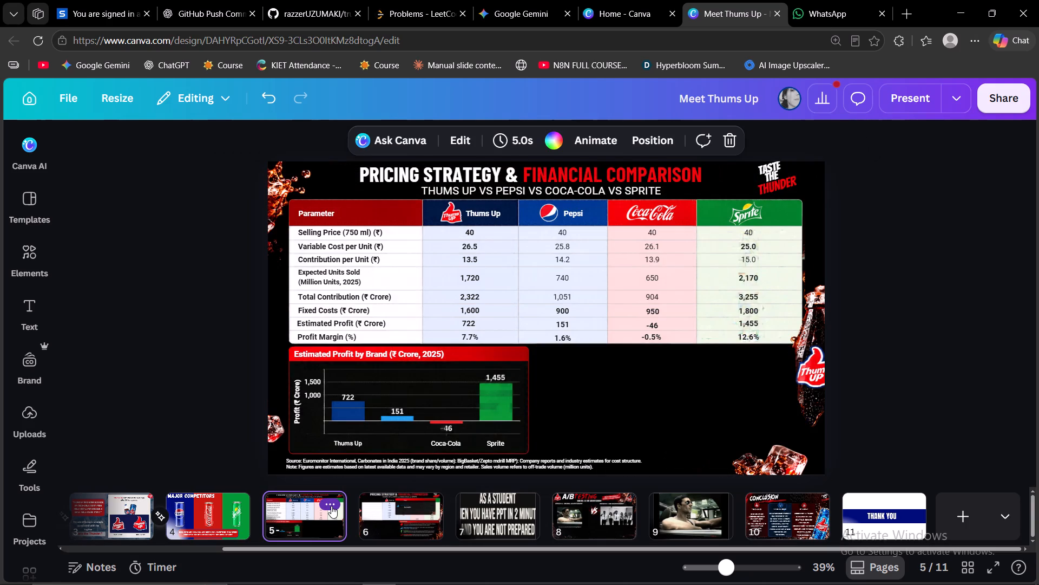
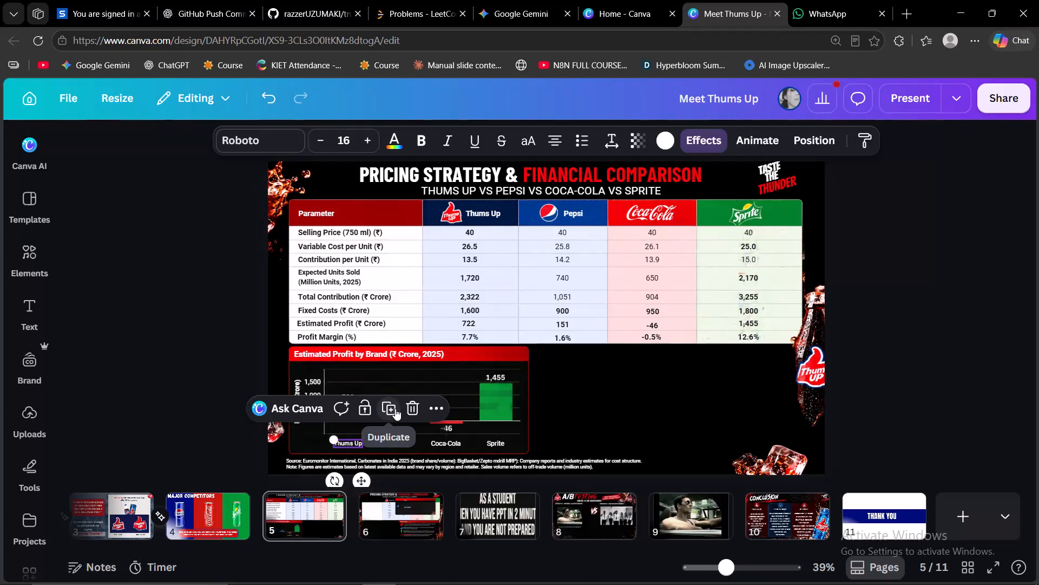
Duplicate the chart's Thums Up category label, change the copy to Pepsi, and place it between Thums Up and Coca-Cola under the 151 bar.
left_click(395, 408)
triple_click(361, 449)
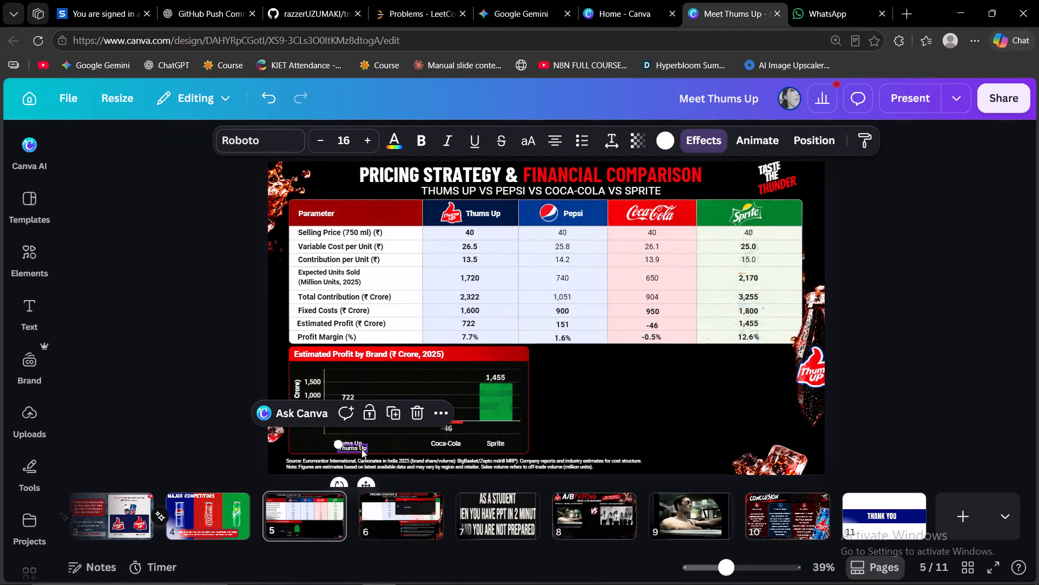
key("BackSpace")
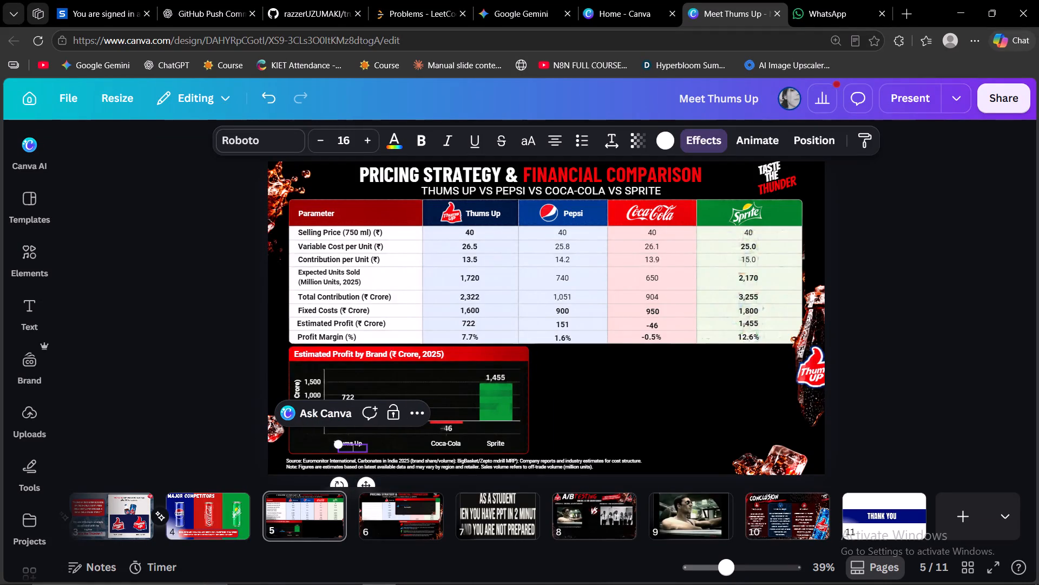
type("epsi")
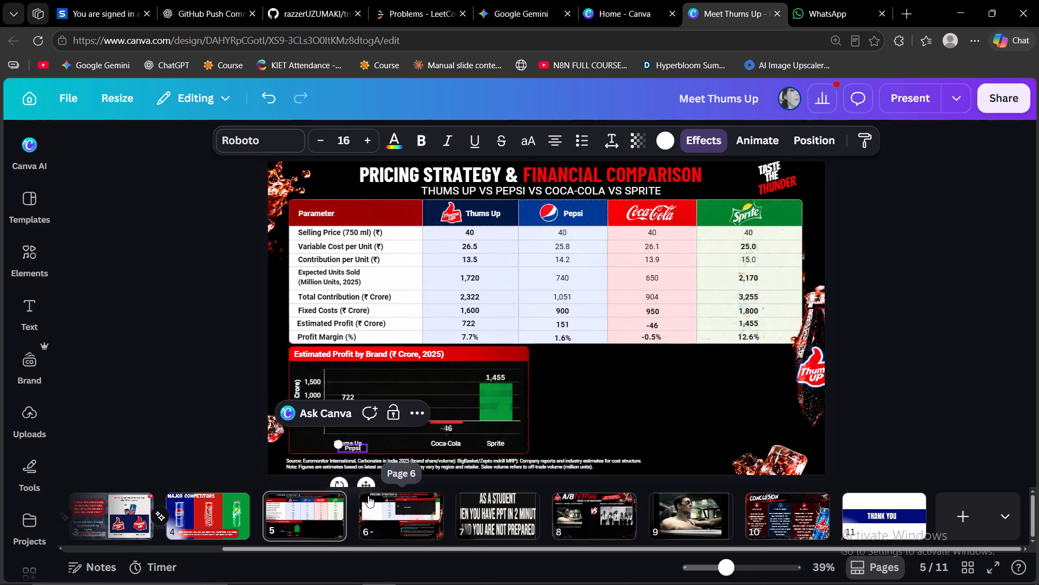
left_click_drag(365, 483, 392, 474)
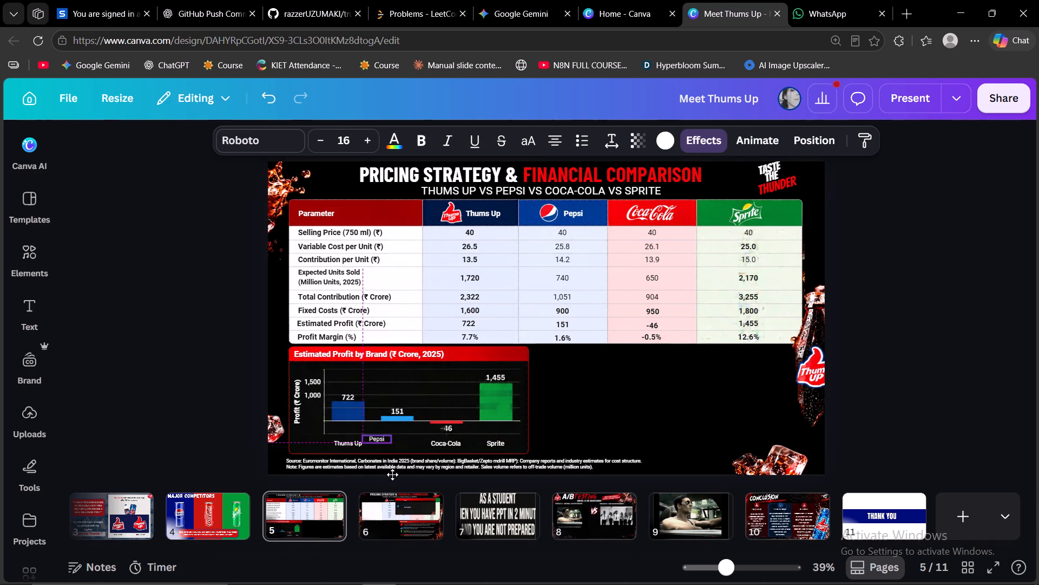
left_click_drag(392, 474, 409, 477)
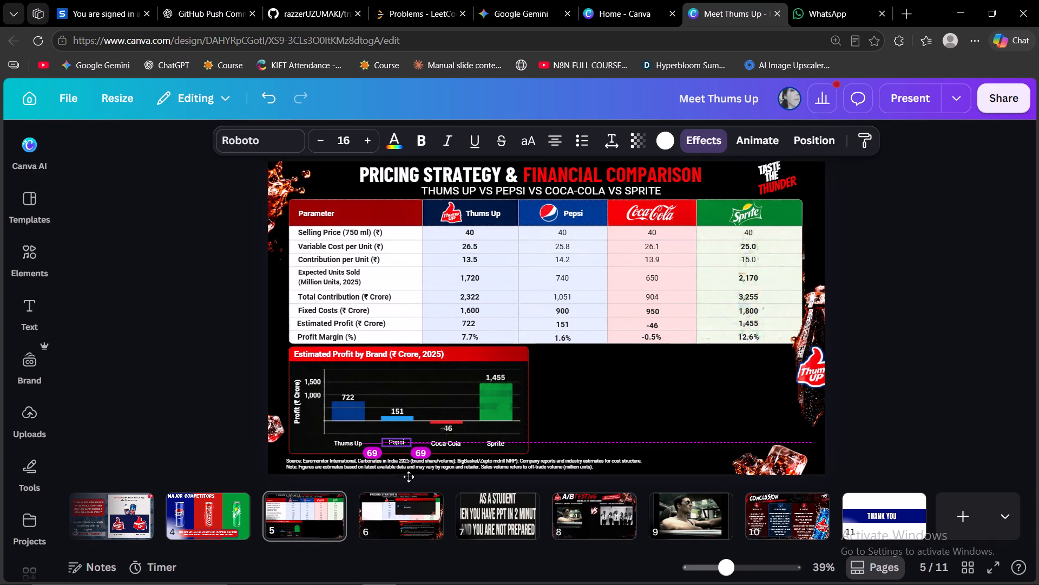
left_click_drag(409, 477, 409, 479)
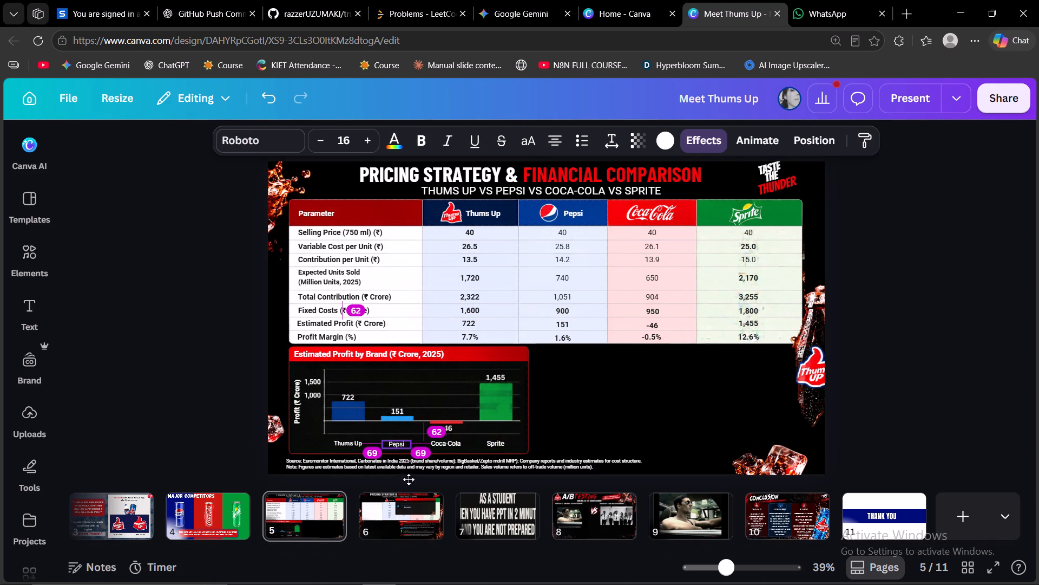
left_click_drag(409, 479, 409, 478)
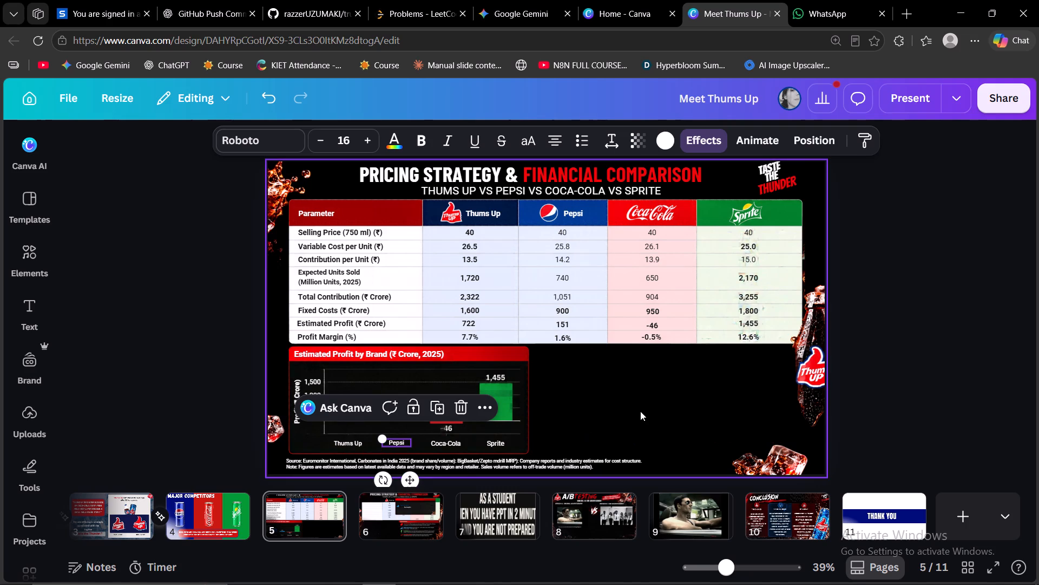
left_click(640, 411)
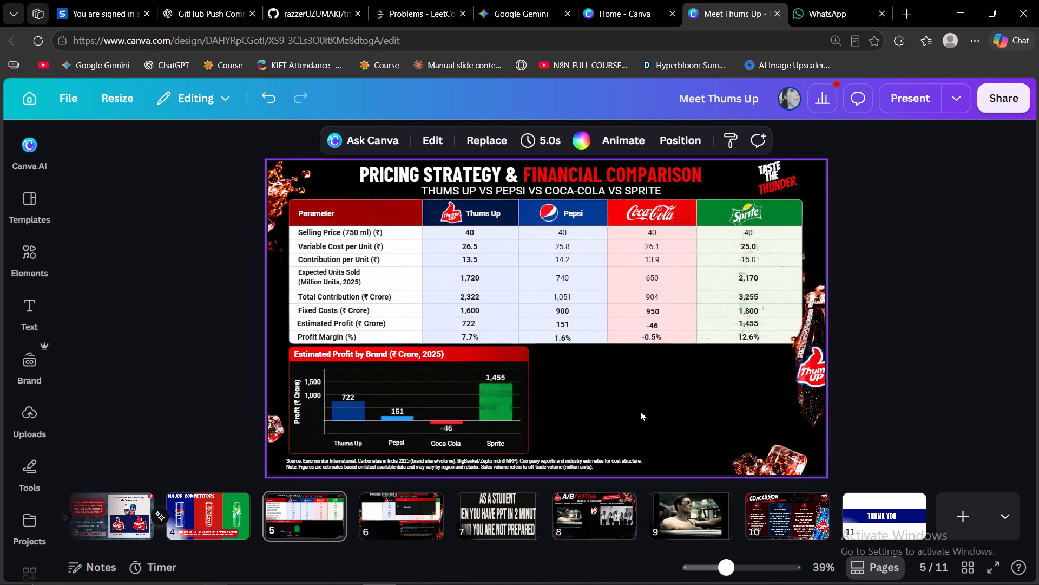
Move the Similar Pricing insight text from page 6 to page 5.
left_click(411, 516)
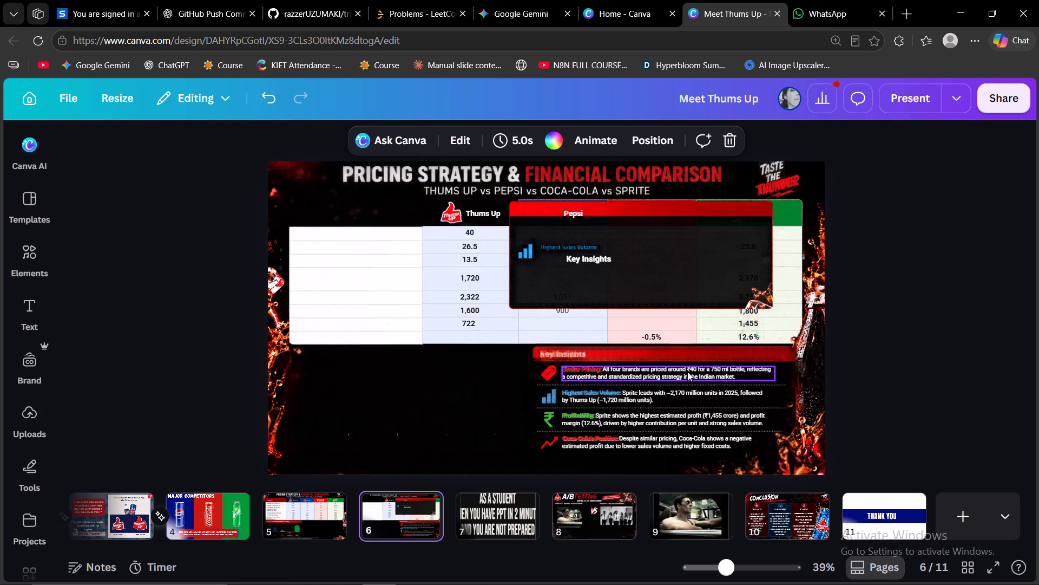
left_click_drag(687, 372, 536, 453)
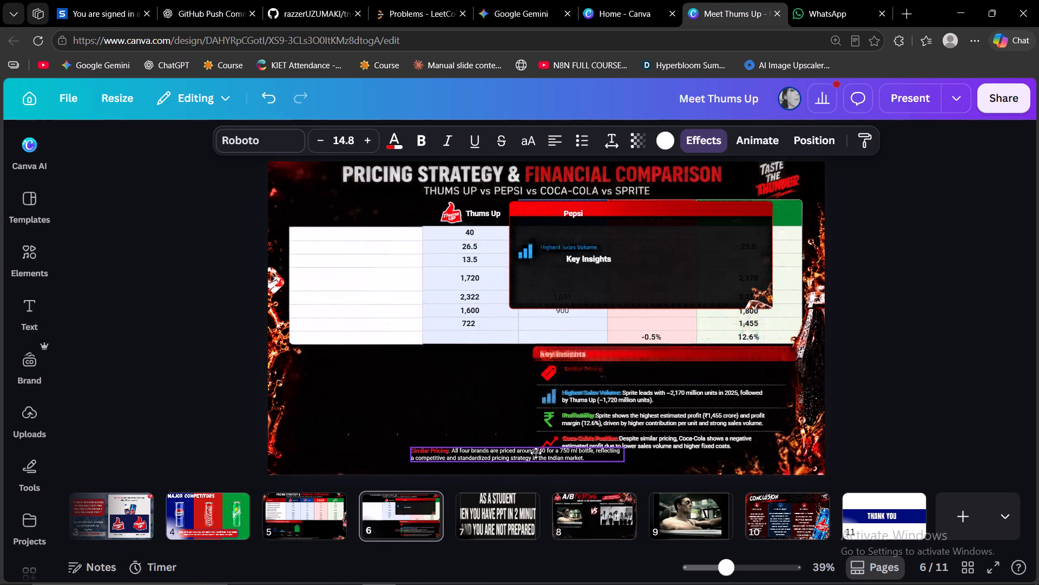
left_click_drag(536, 453, 325, 509)
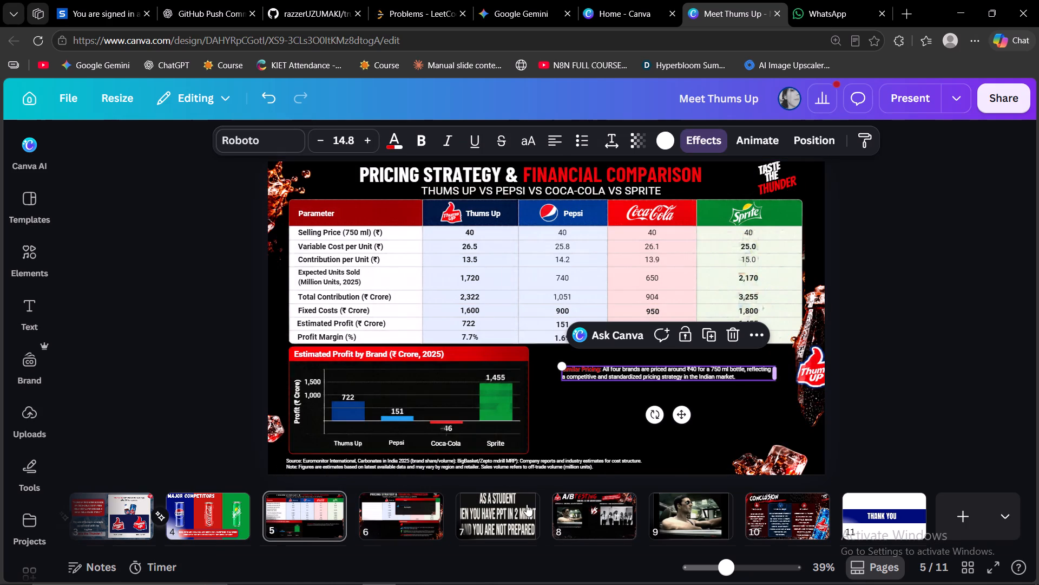
Move the Highest Sales Volume insight text from page 6 to page 5.
left_click(417, 525)
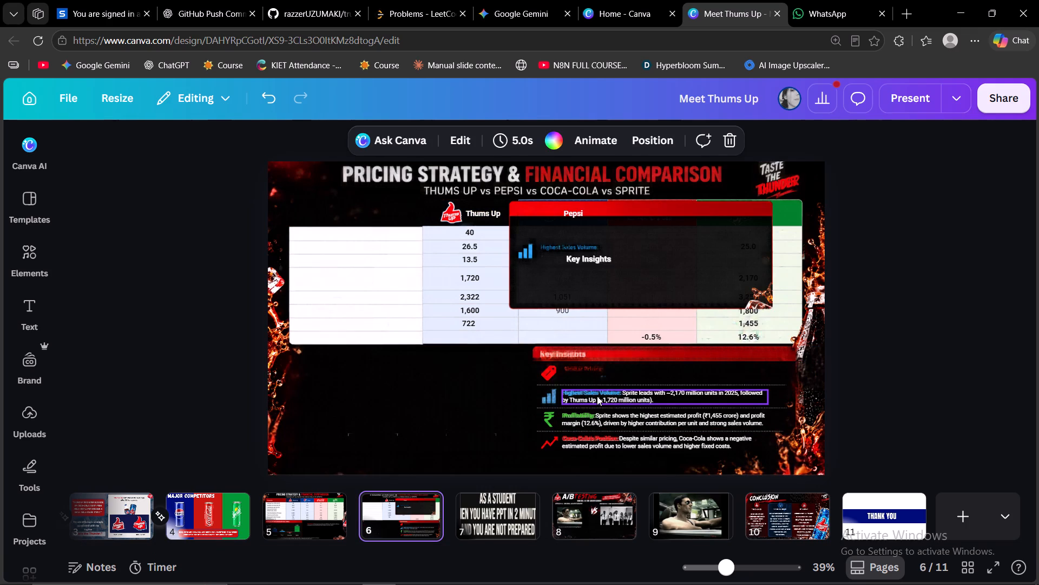
left_click_drag(587, 401, 524, 432)
left_click_drag(524, 432, 320, 518)
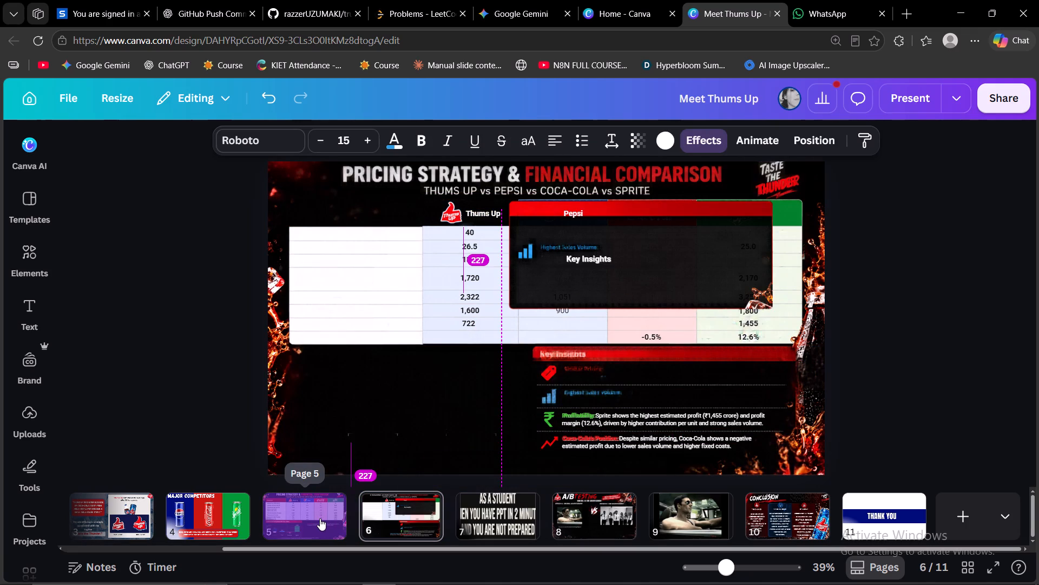
On page 6, set the separate green Profitability: label aside and move the full Profitability insight text to page 5.
left_click(403, 504)
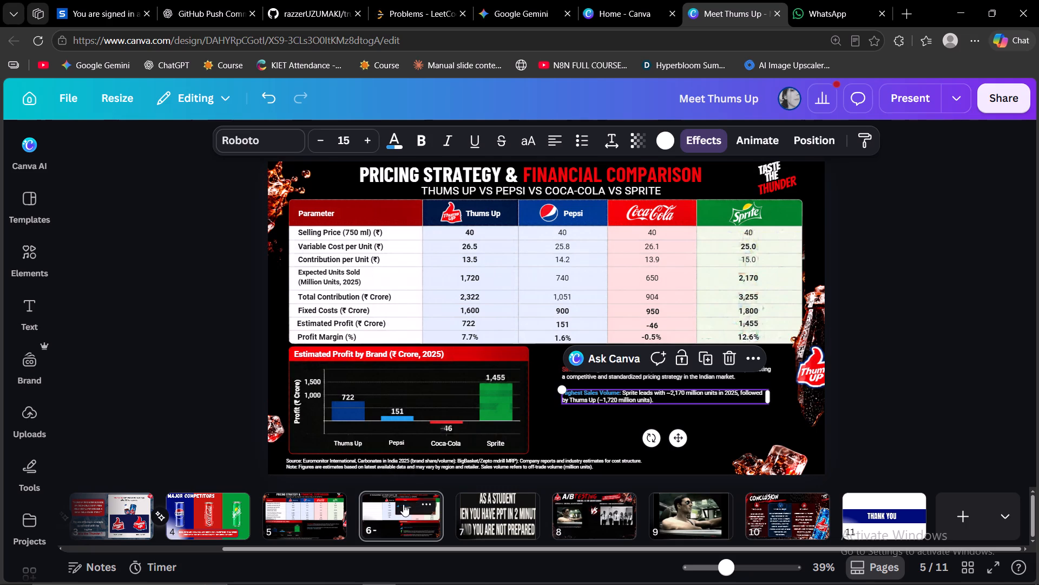
left_click(589, 420)
left_click_drag(584, 420, 390, 472)
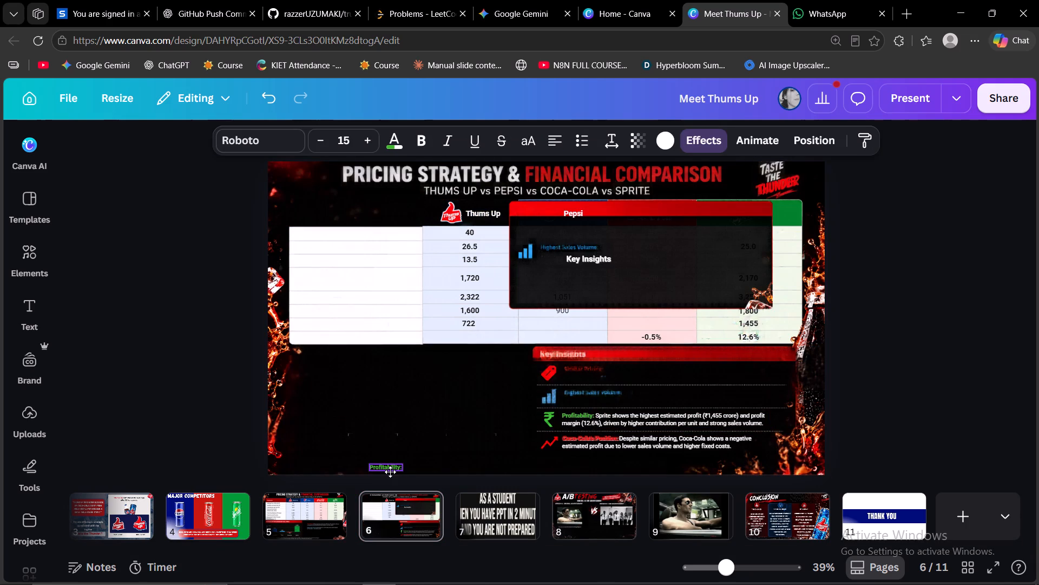
left_click_drag(390, 472, 456, 403)
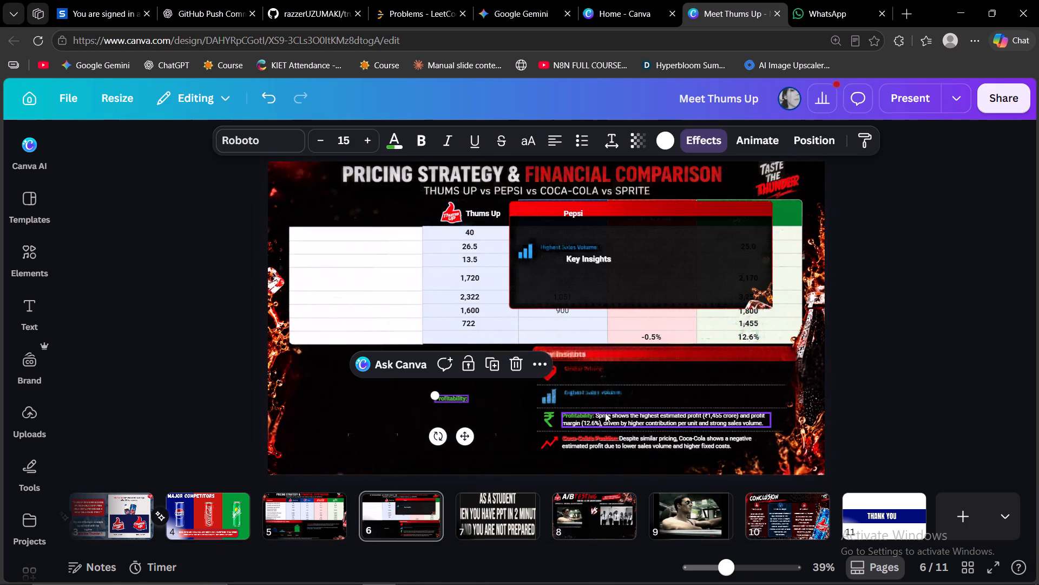
left_click_drag(605, 414, 524, 431)
left_click_drag(502, 442, 371, 501)
left_click(596, 479)
left_click(469, 492)
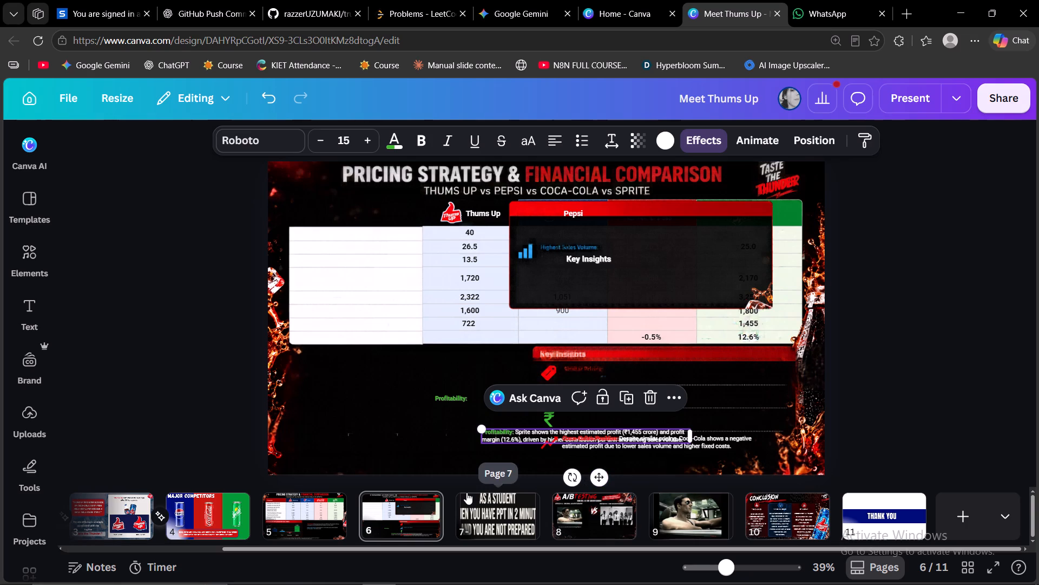
left_click_drag(600, 476, 546, 478)
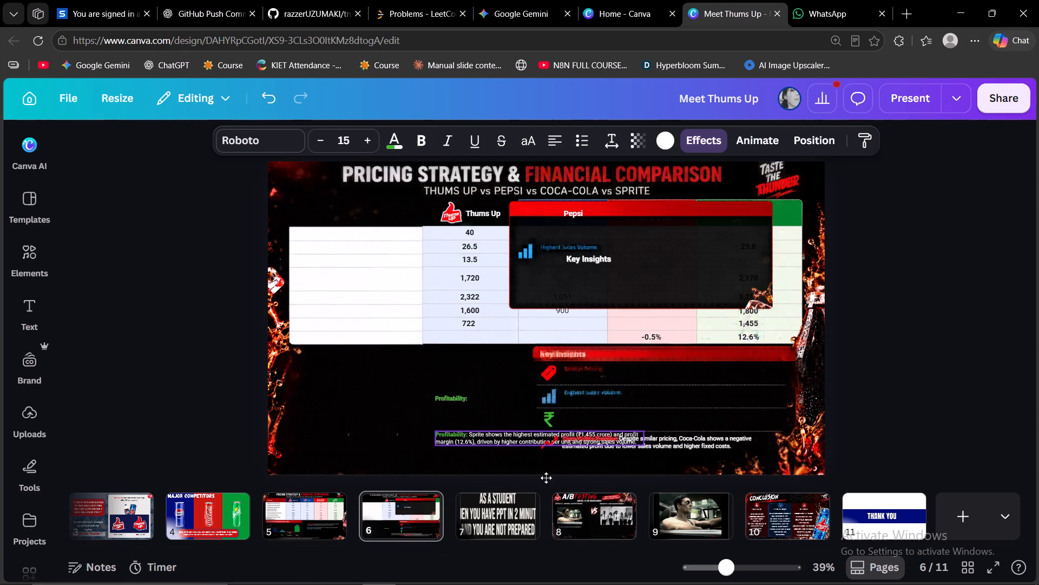
left_click_drag(546, 478, 319, 534)
Move the Coca-Cola's Position insight text from page 6 to page 5.
left_click(388, 528)
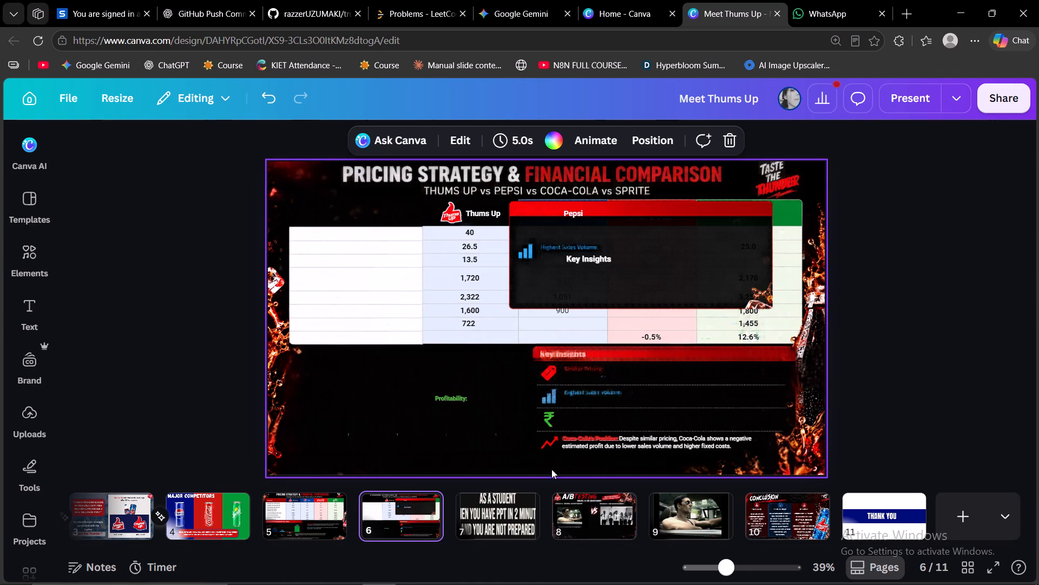
left_click_drag(609, 444, 328, 507)
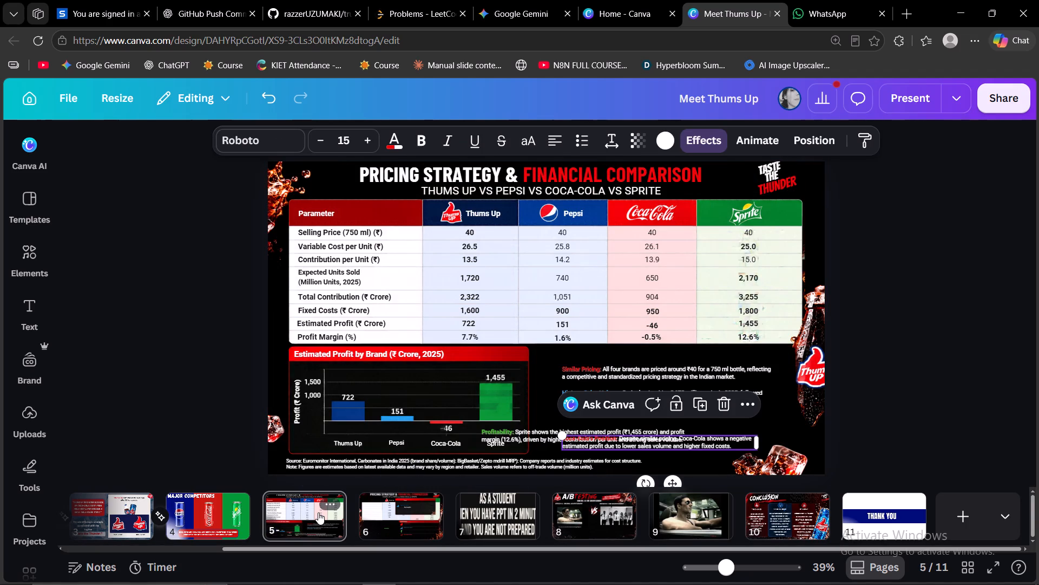
On page 5, place the Profitability text between the Highest Sales Volume and Coca-Cola's Position insights, left-aligned with them.
left_click(318, 512)
left_click_drag(524, 438, 547, 433)
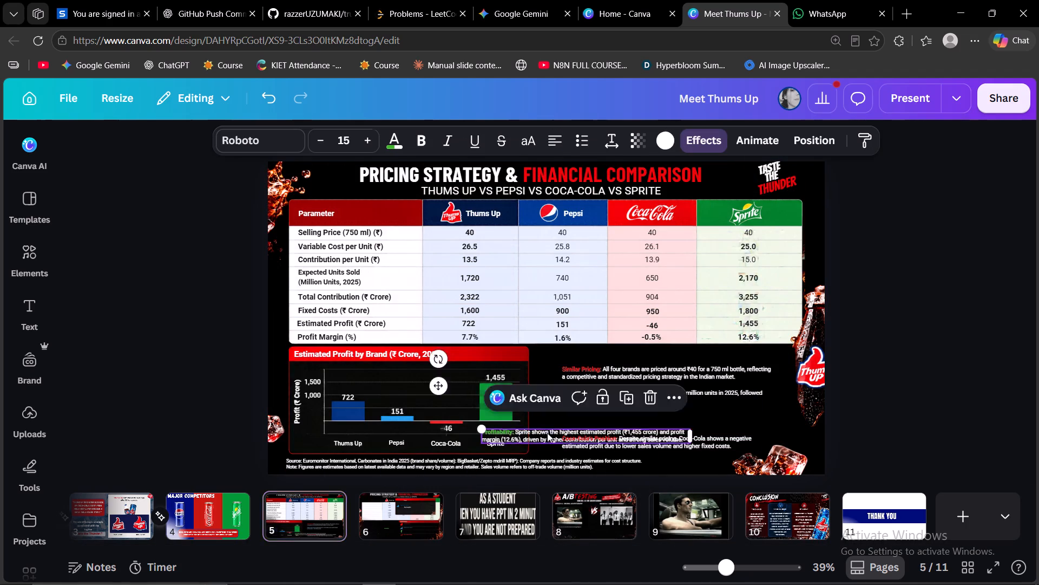
left_click_drag(547, 433, 611, 423)
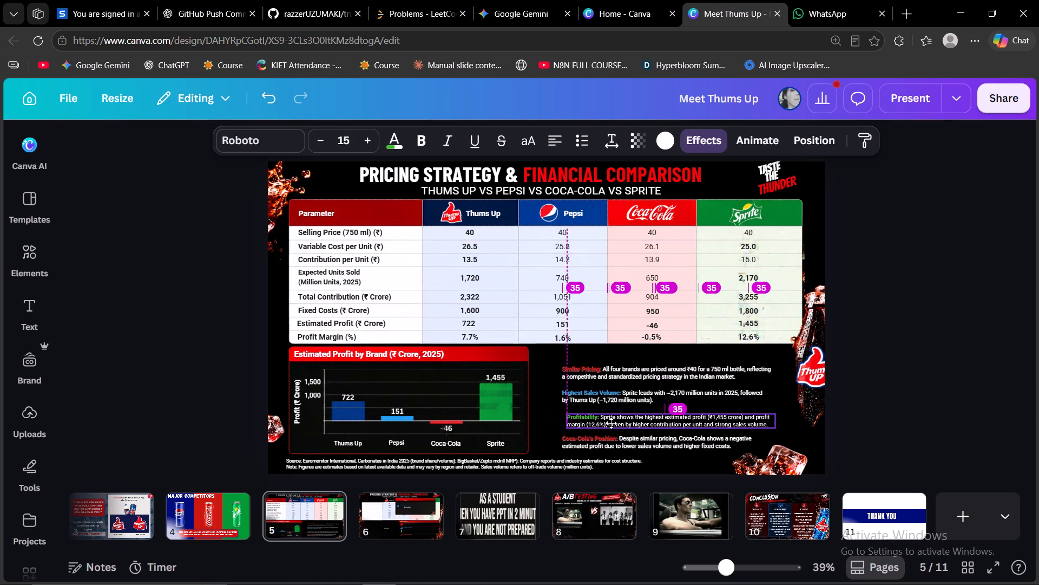
left_click_drag(611, 423, 606, 423)
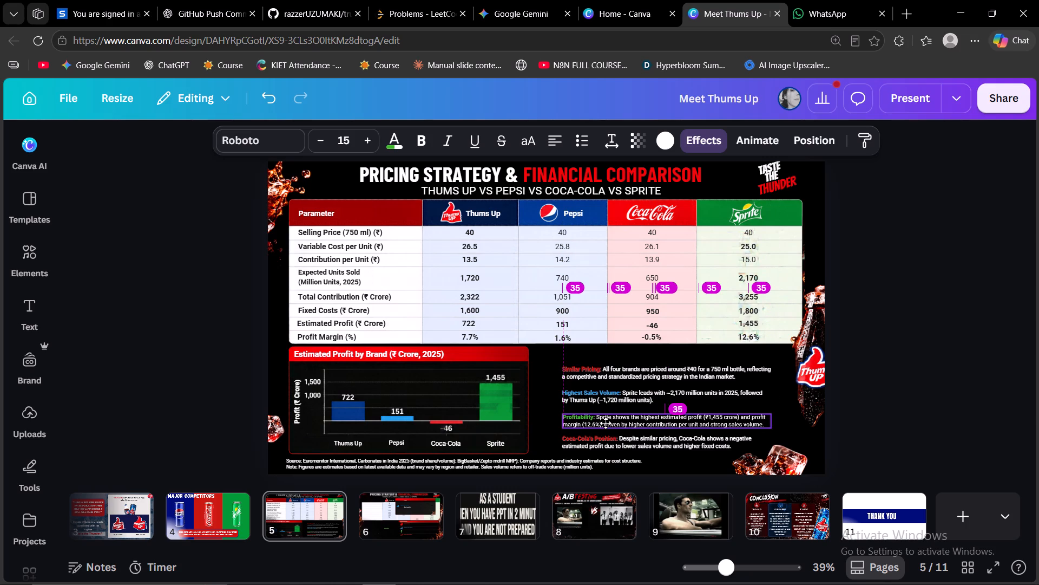
left_click(835, 366)
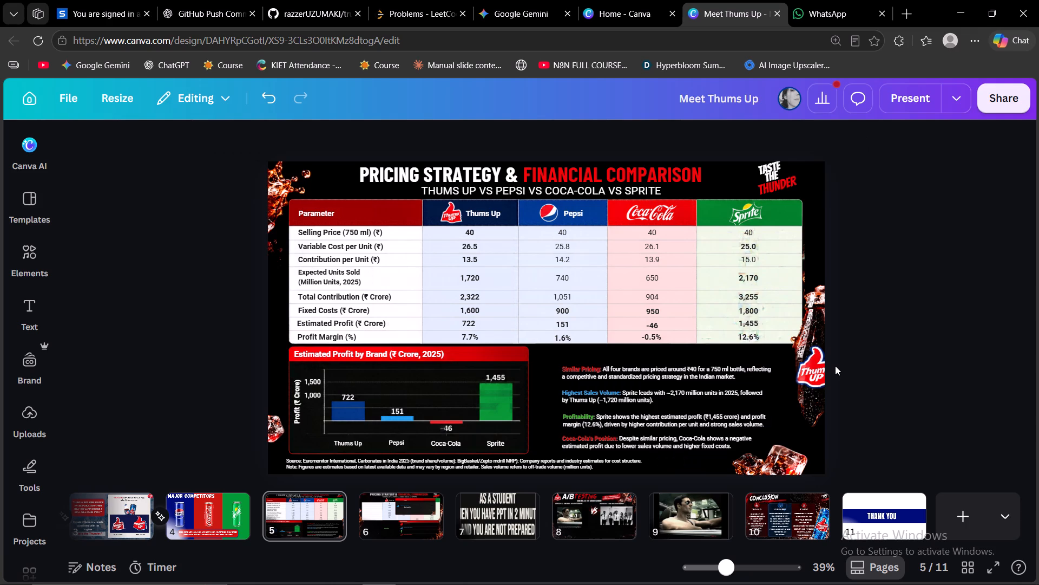
Rotate the ice cube image on page 5 to vertical and fit it into the slide's lower-right corner below the bottle's Thums Up logo.
left_click(779, 469)
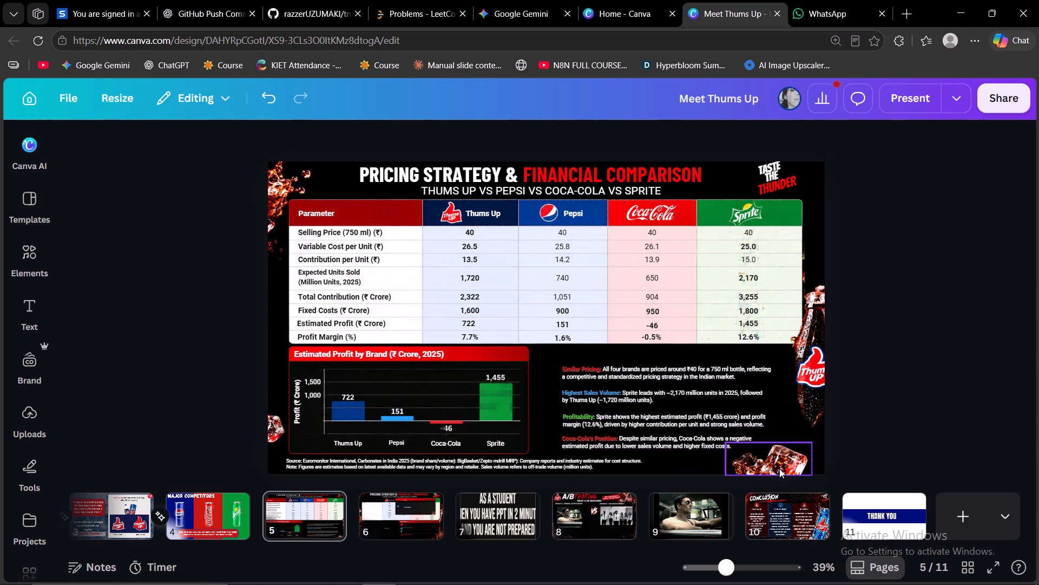
left_click_drag(779, 468, 812, 439)
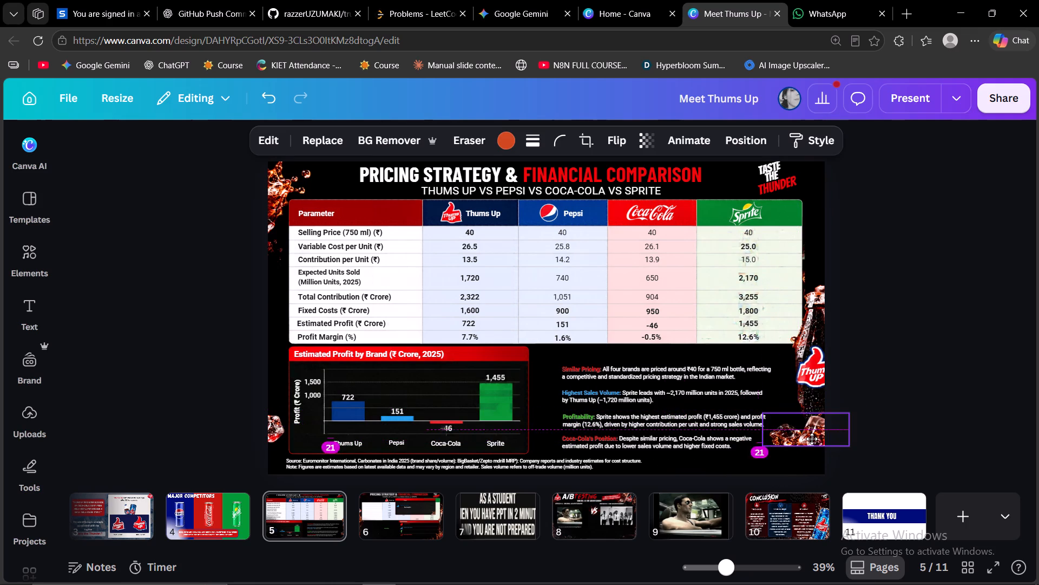
left_click_drag(812, 439, 788, 430)
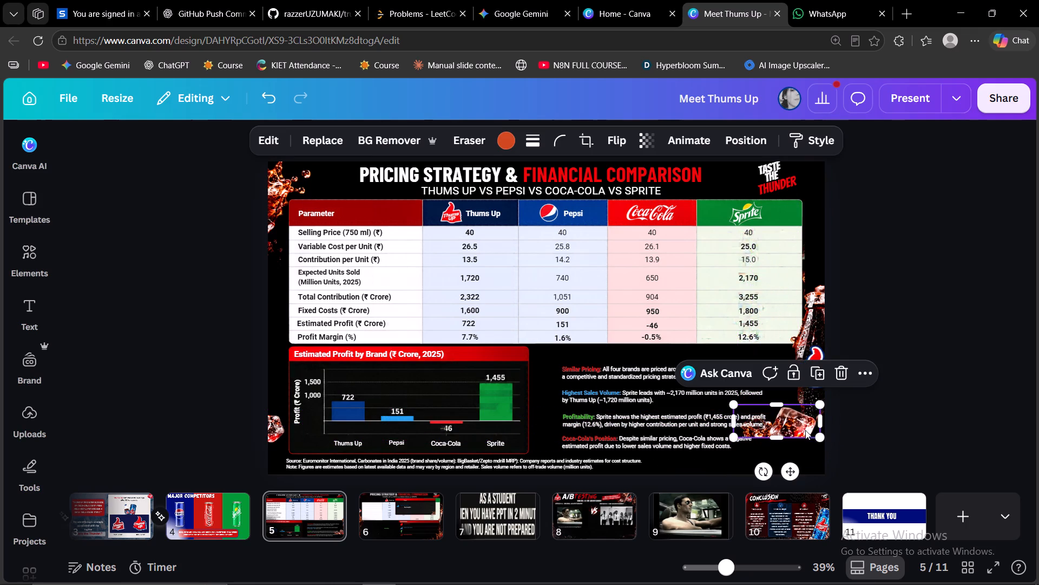
left_click(764, 470)
left_click_drag(764, 470, 864, 479)
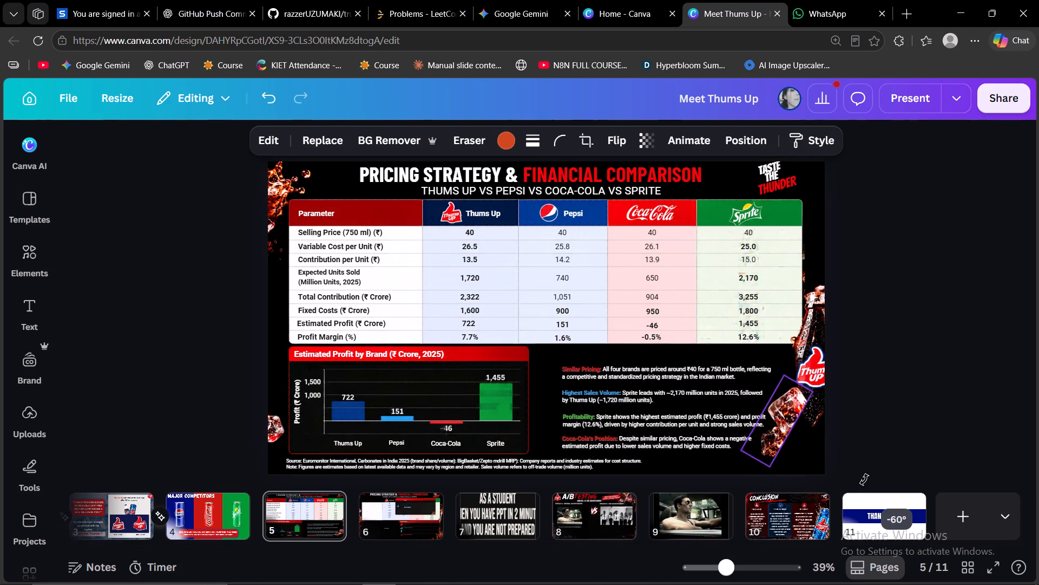
left_click_drag(864, 479, 847, 438)
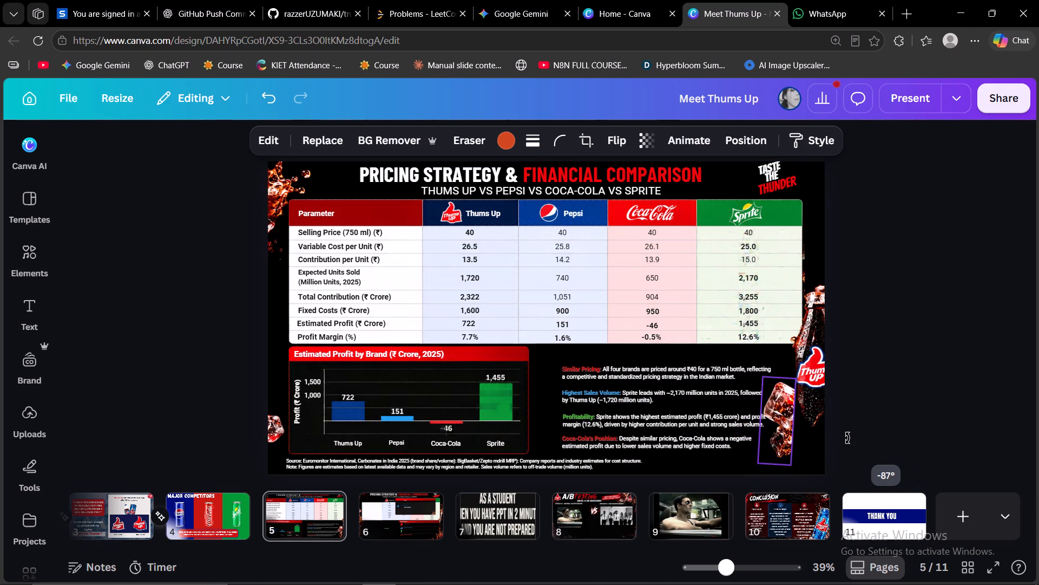
left_click_drag(847, 438, 887, 425)
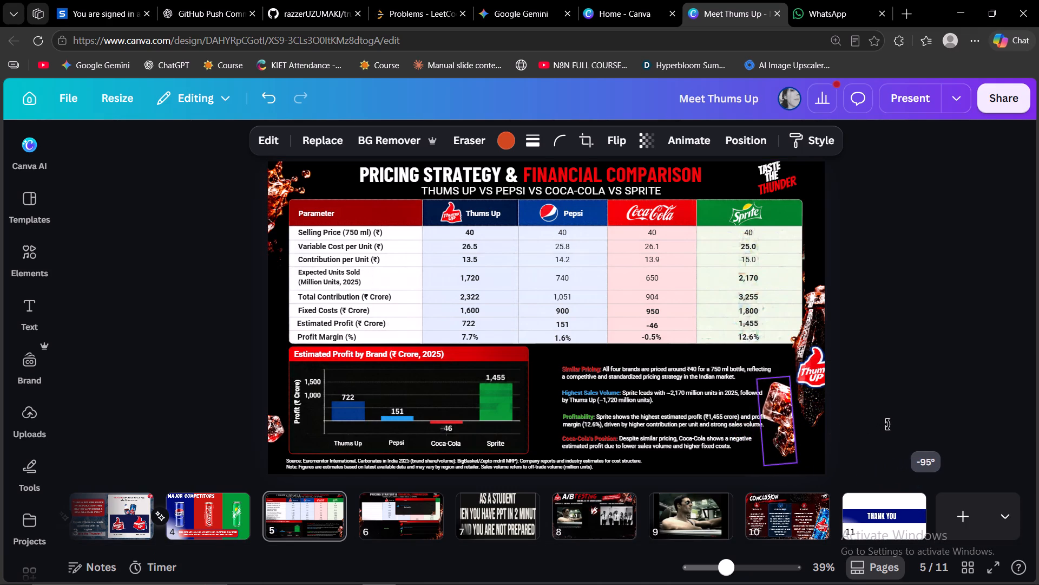
left_click_drag(887, 425, 885, 434)
left_click_drag(827, 412, 830, 413)
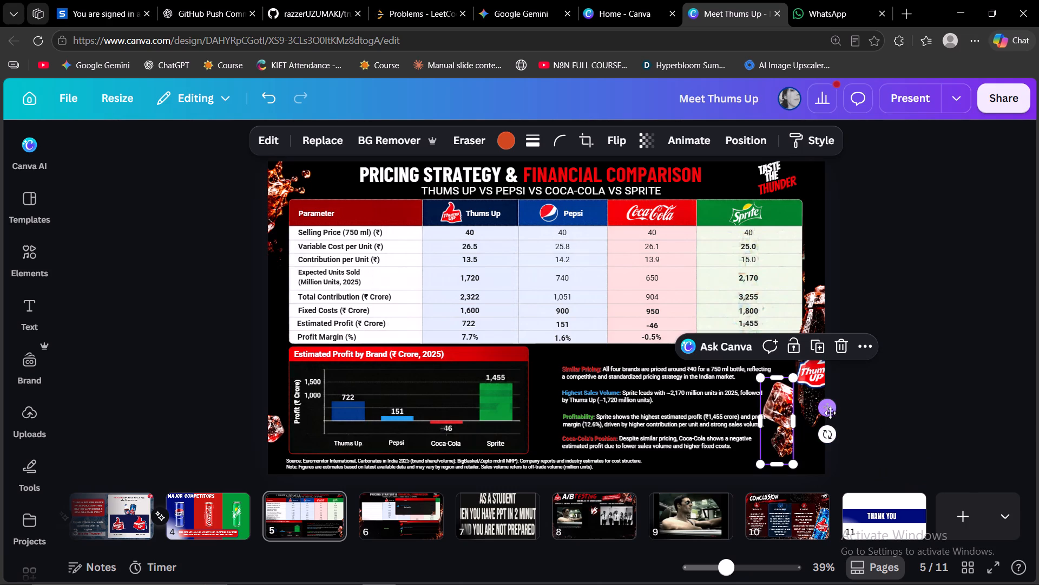
left_click_drag(830, 413, 859, 426)
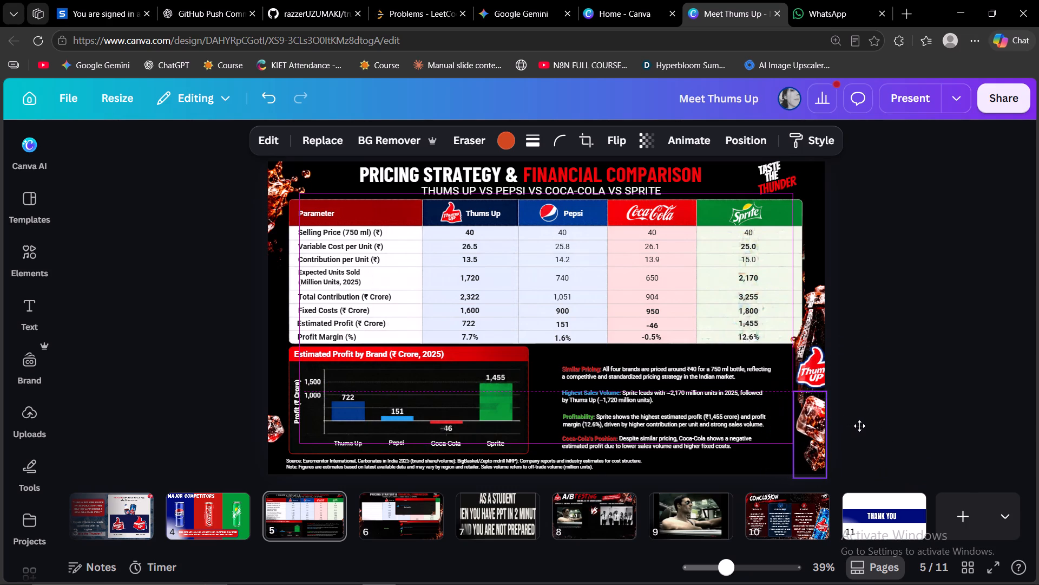
left_click_drag(859, 426, 859, 430)
left_click(924, 403)
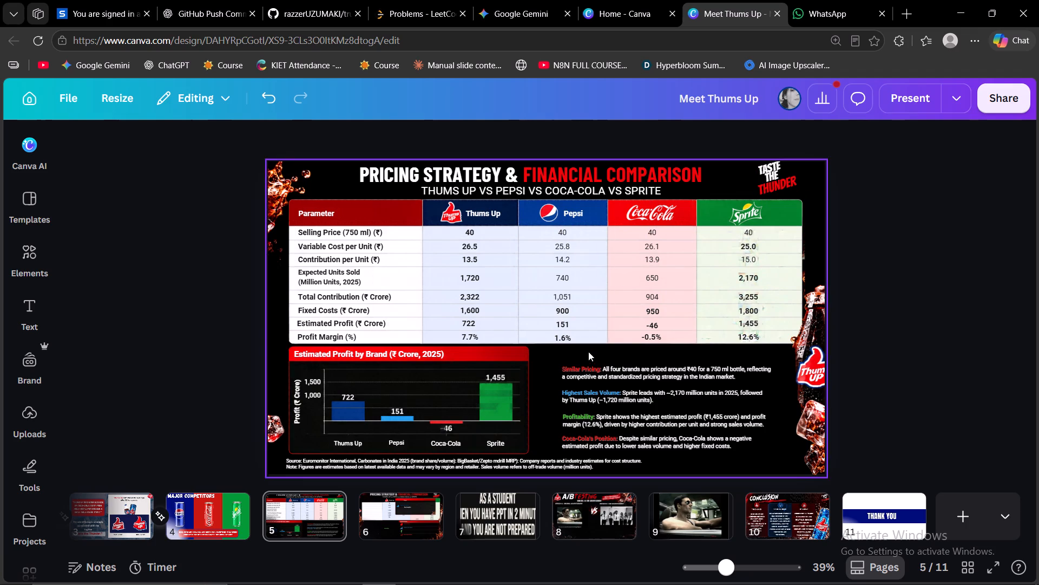
Move the white Key Insights heading from page 6 to page 5, placing it above the Similar Pricing insight, left-aligned with the insight texts.
left_click(411, 517)
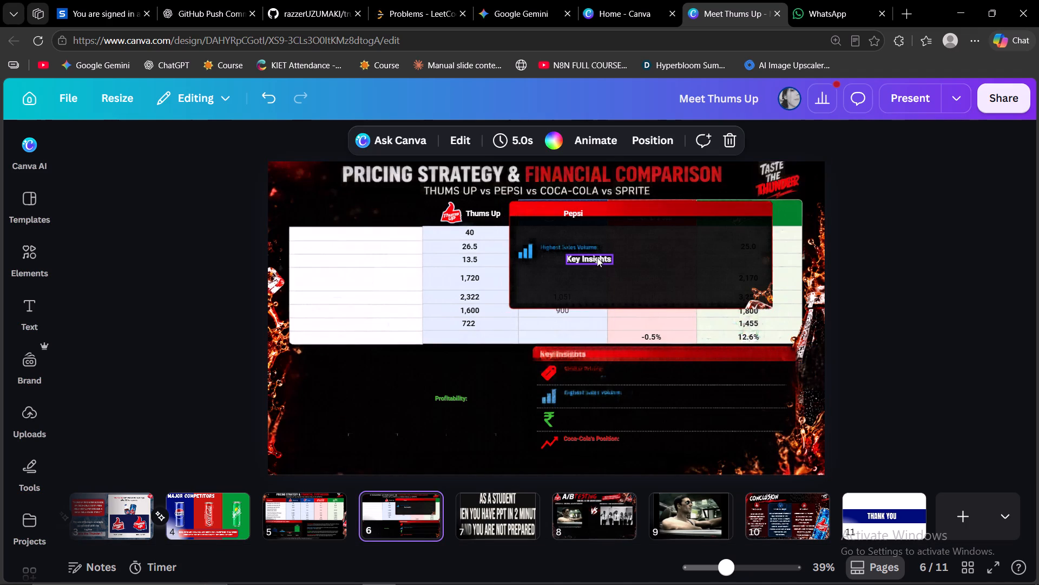
left_click_drag(597, 257, 538, 355)
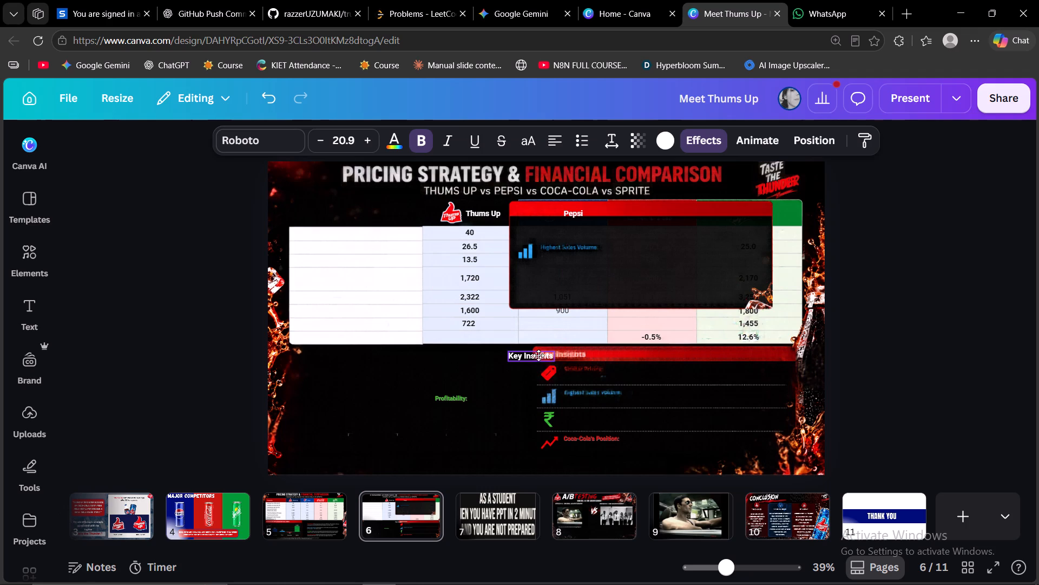
left_click_drag(538, 355, 300, 518)
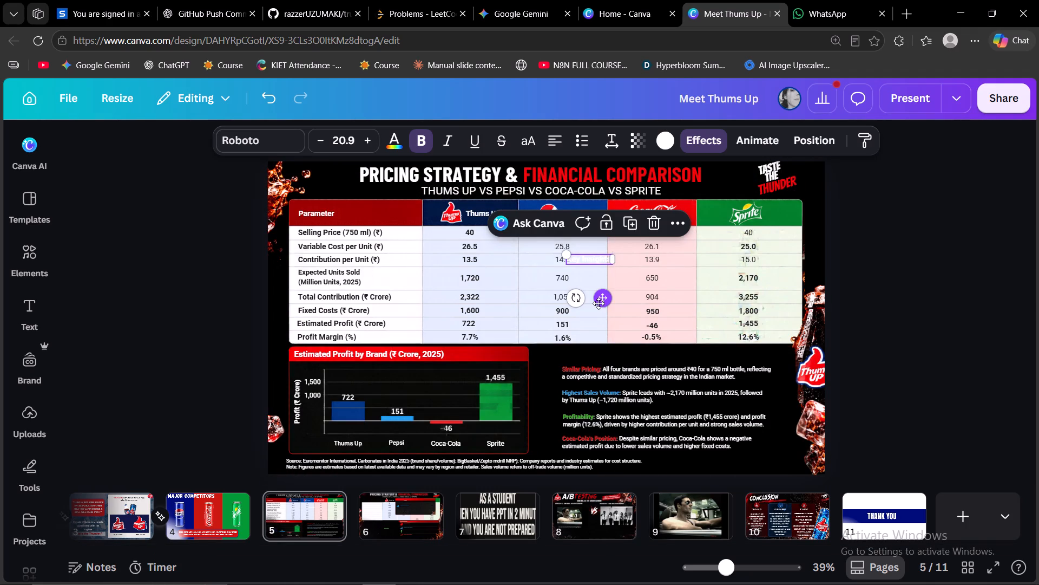
left_click_drag(604, 300, 600, 389)
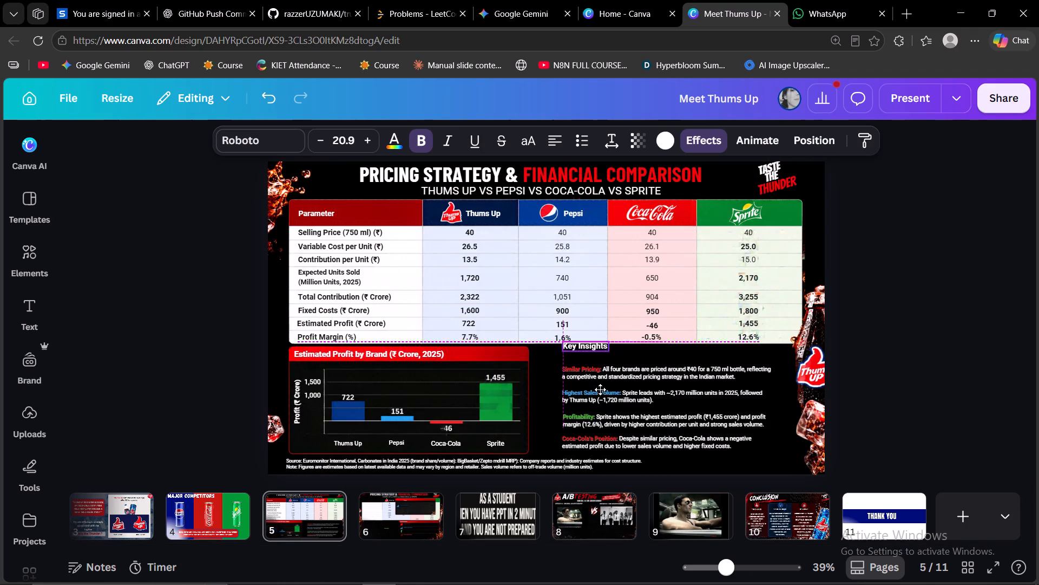
left_click_drag(600, 389, 600, 395)
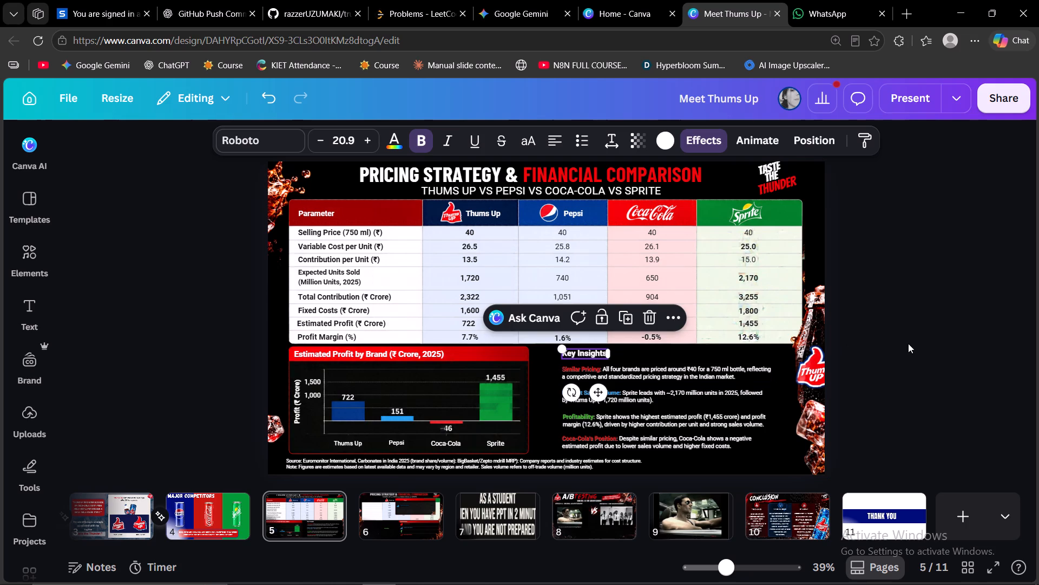
left_click(908, 343)
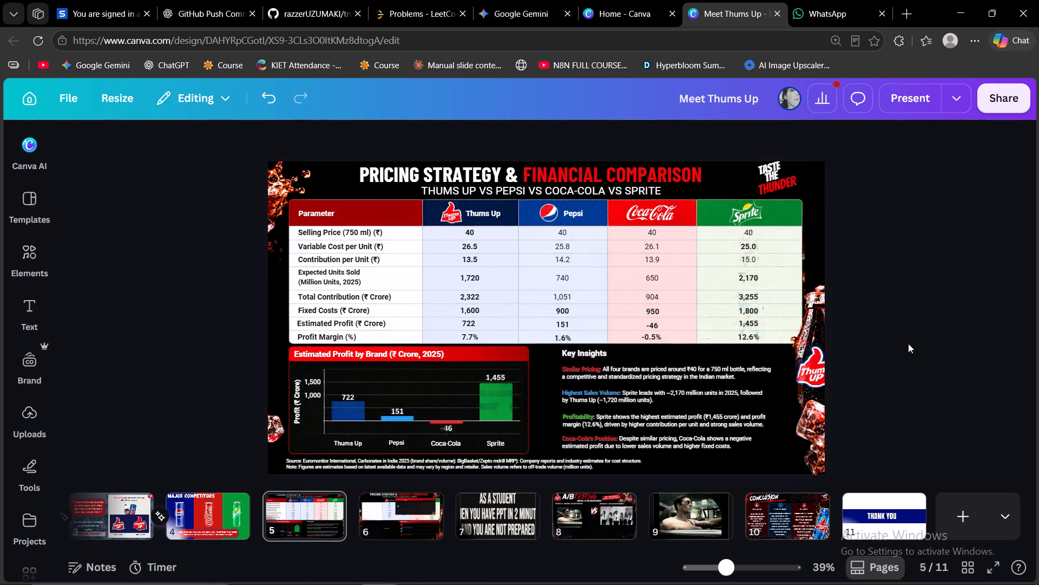
Present the slides full screen from page 5 and review it against the neighbouring pages, including leftover page 6.
left_click(915, 107)
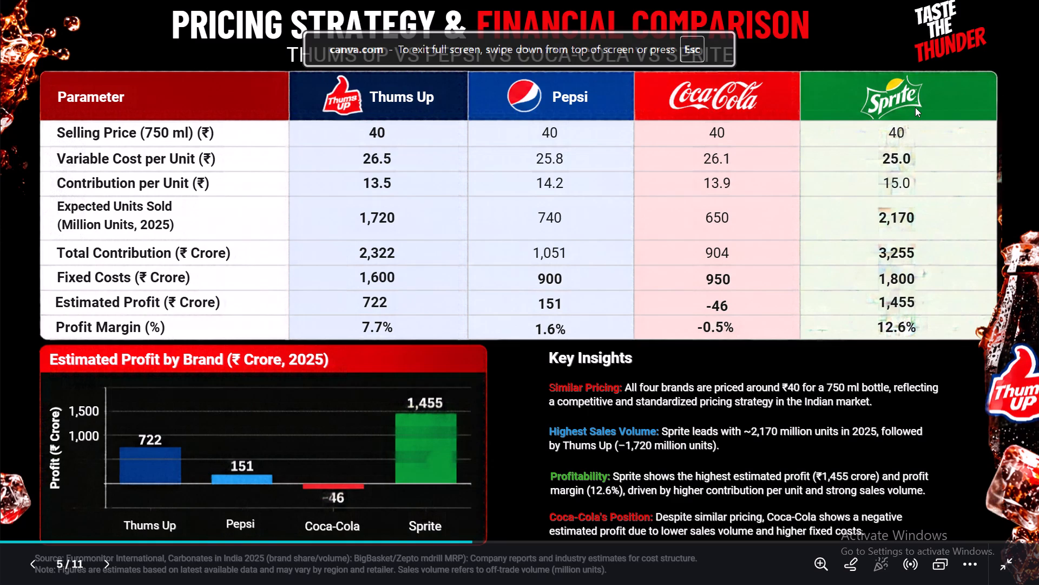
key("Left")
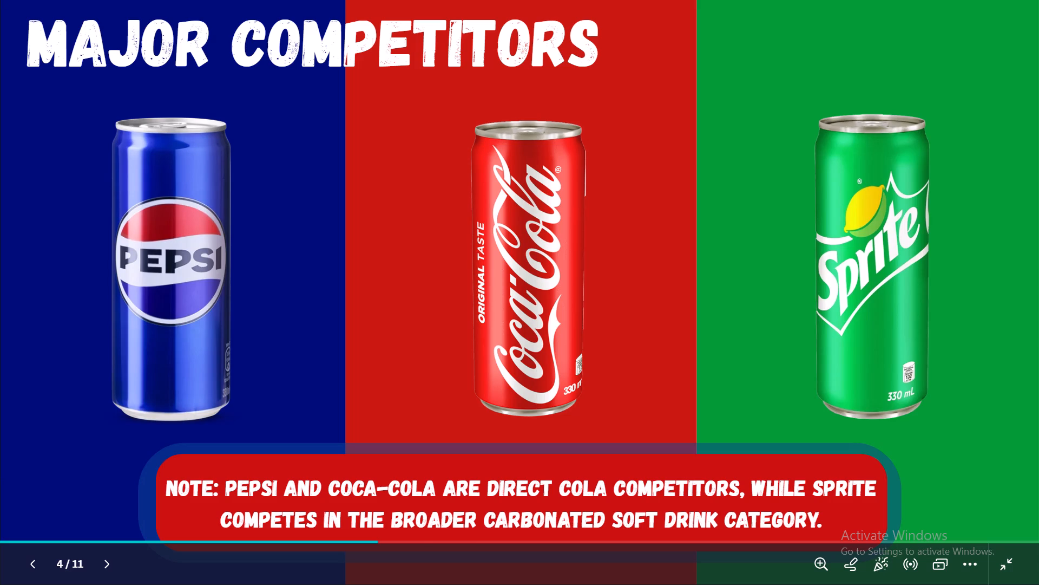
key("Right")
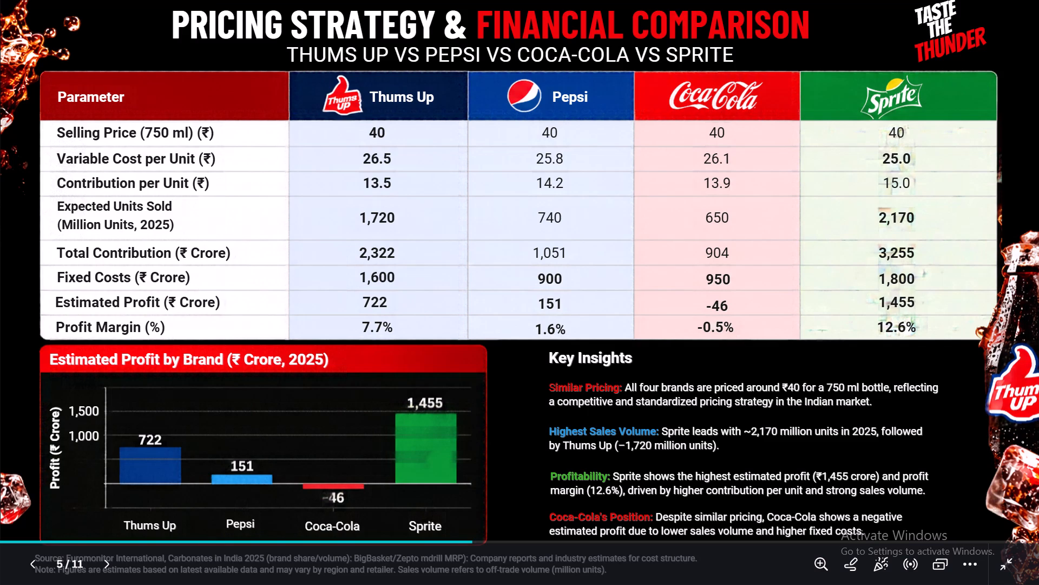
key("Right")
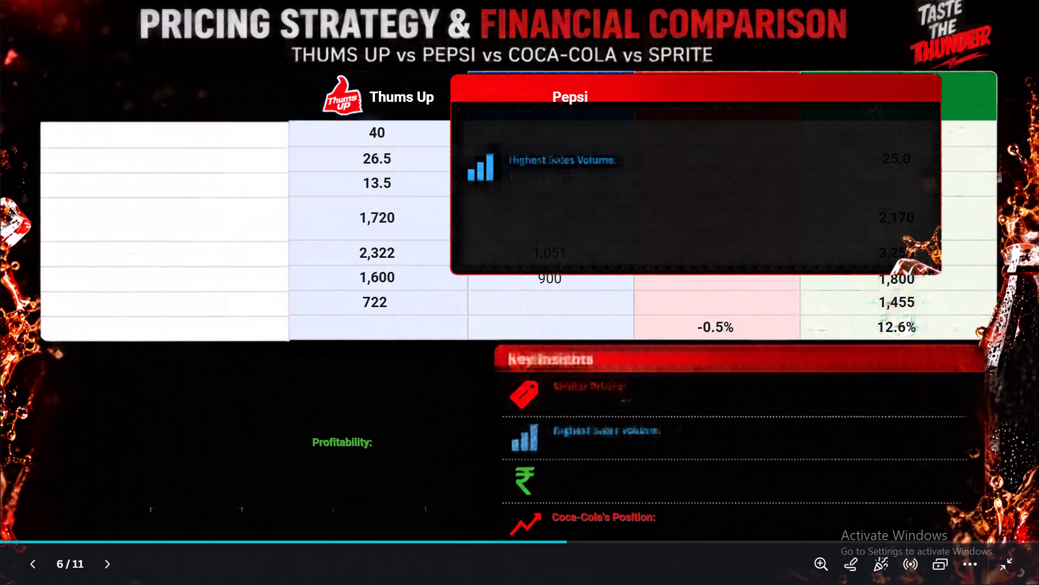
key("Left")
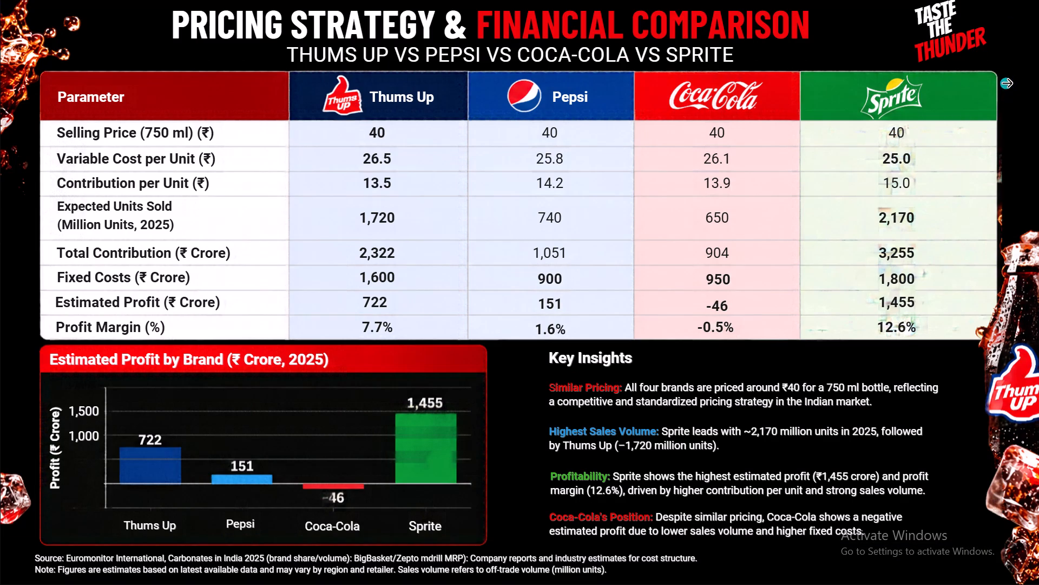
key("Right")
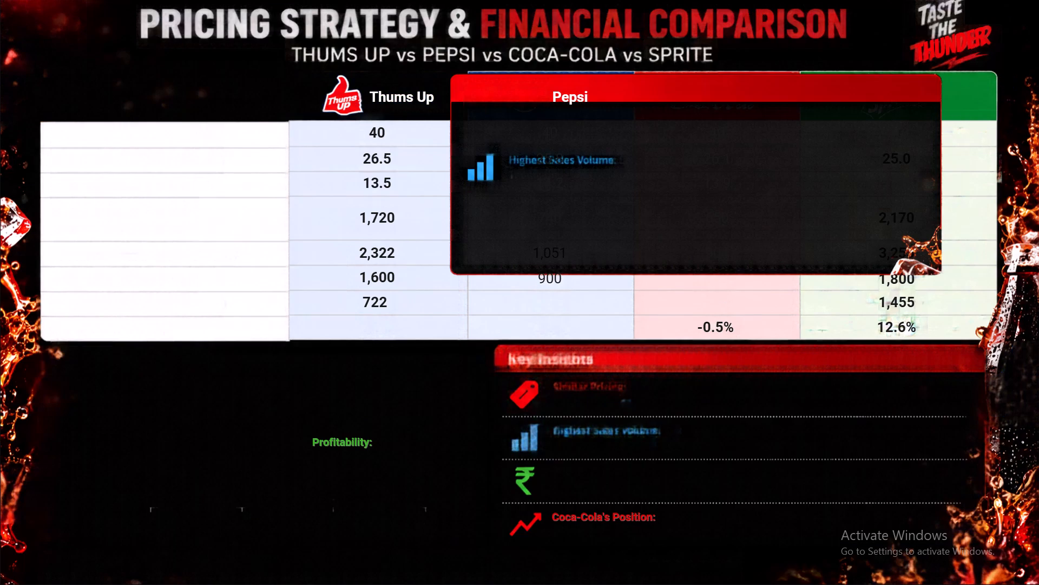
key("Right")
key("Escape")
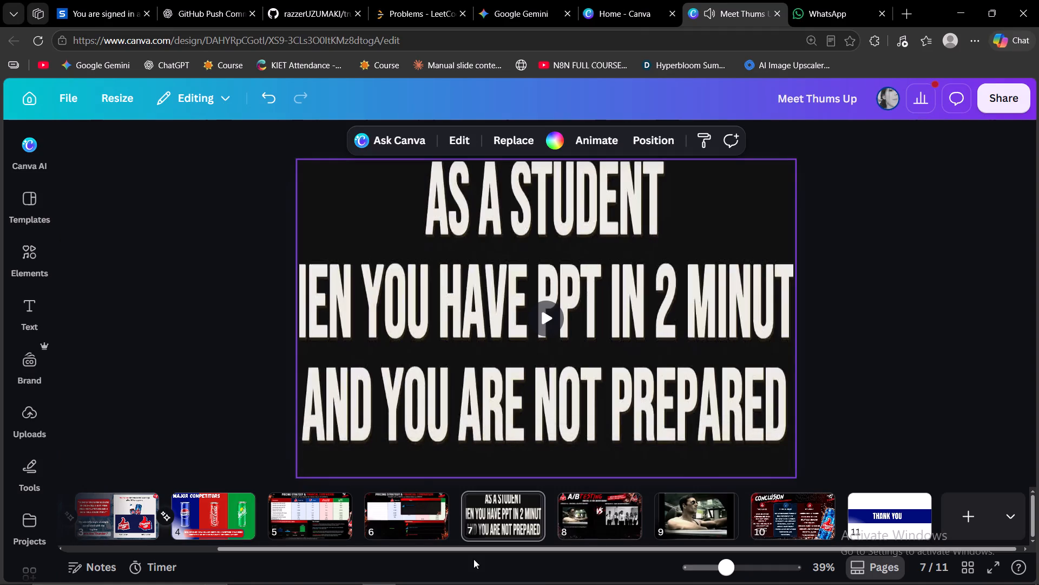
Delete page 6, the leftover copy of the pricing strategy slide.
left_click(429, 518)
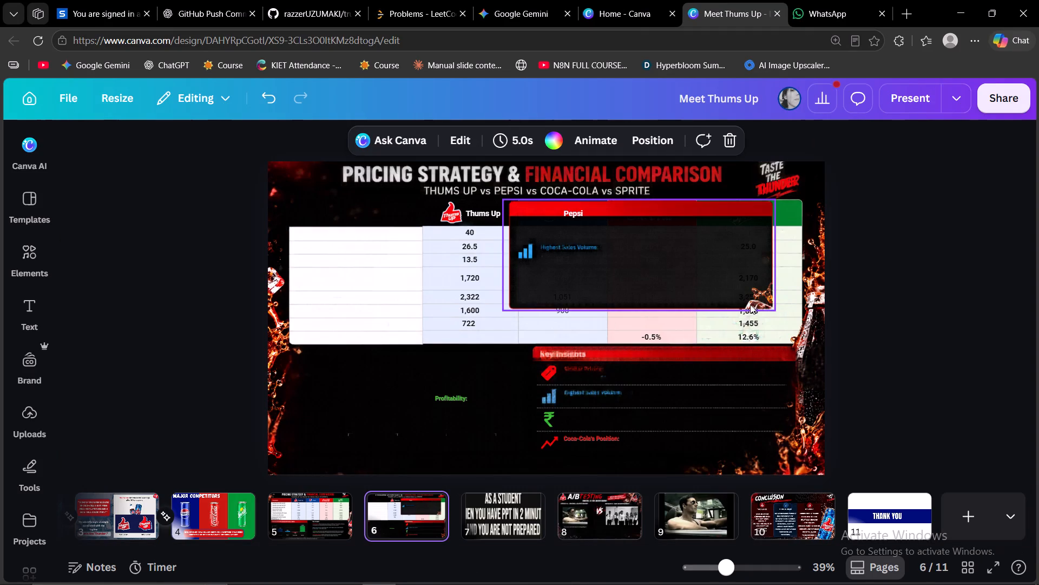
left_click(727, 145)
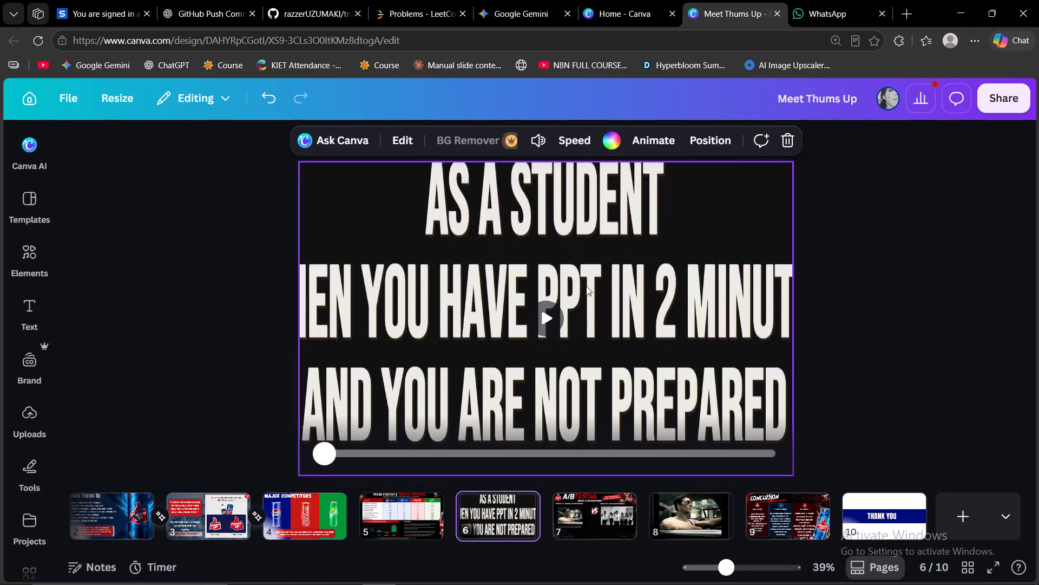
Add a Dissolve transition between the Major Competitors slide on page 4 and the pricing strategy slide on page 5.
left_click(294, 513)
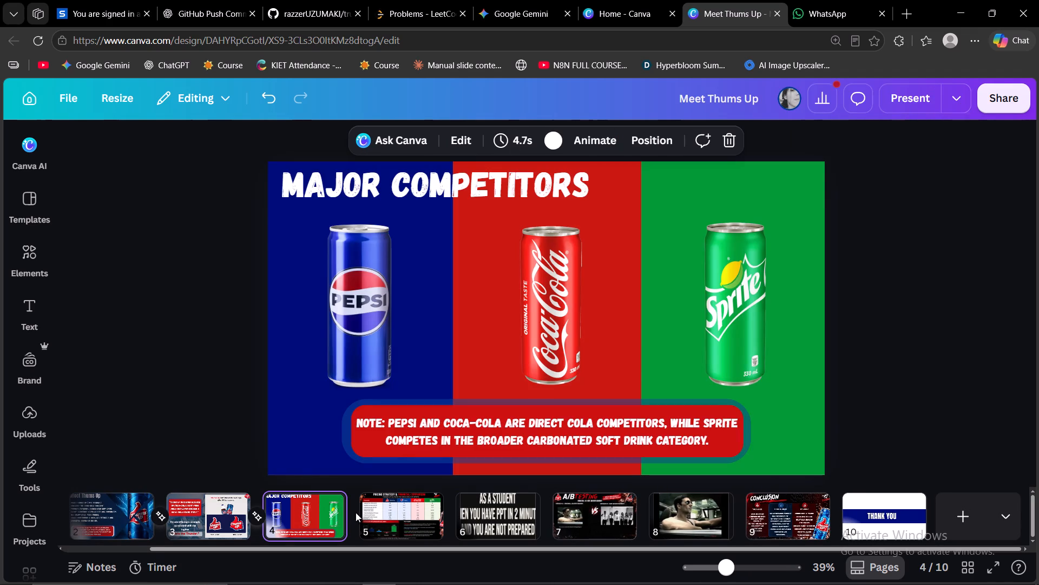
left_click(361, 523)
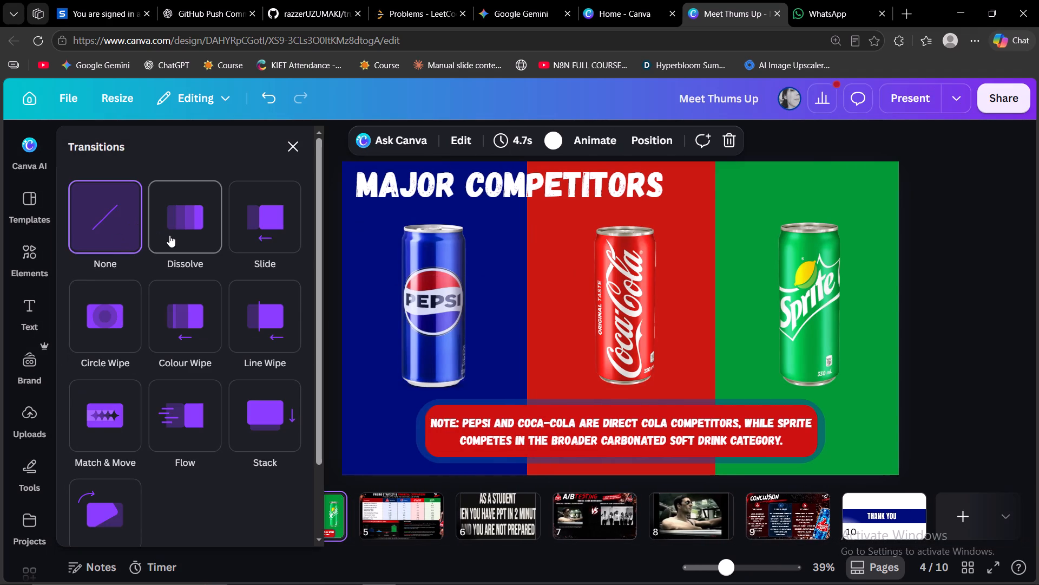
left_click(169, 235)
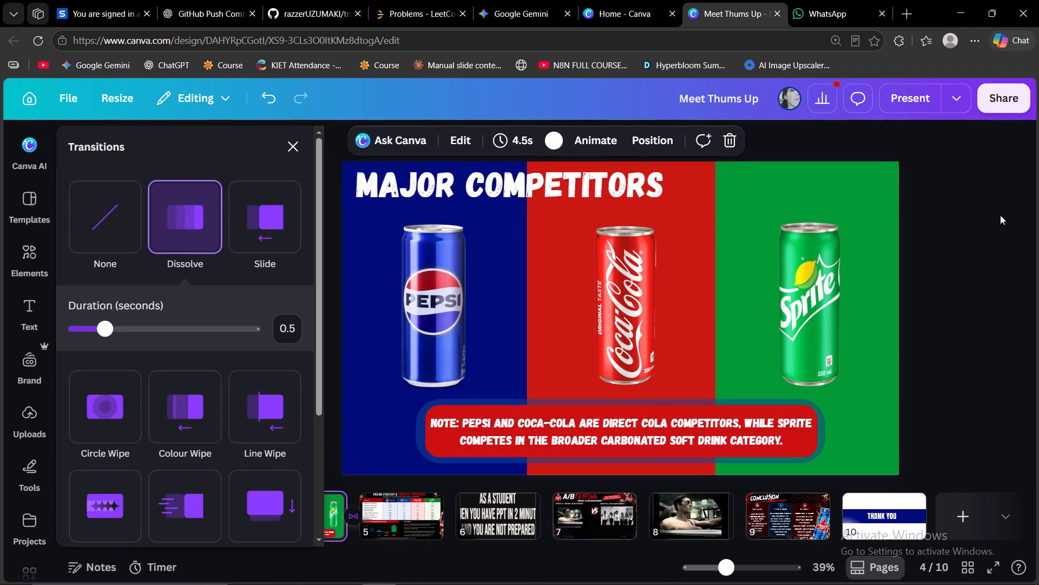
left_click(971, 254)
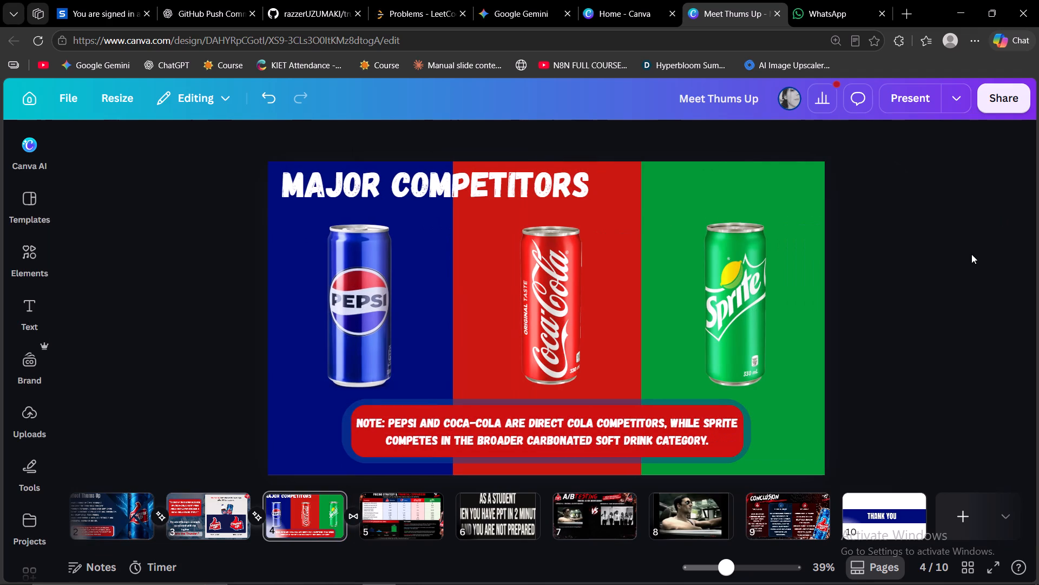
key("Right")
key("Left")
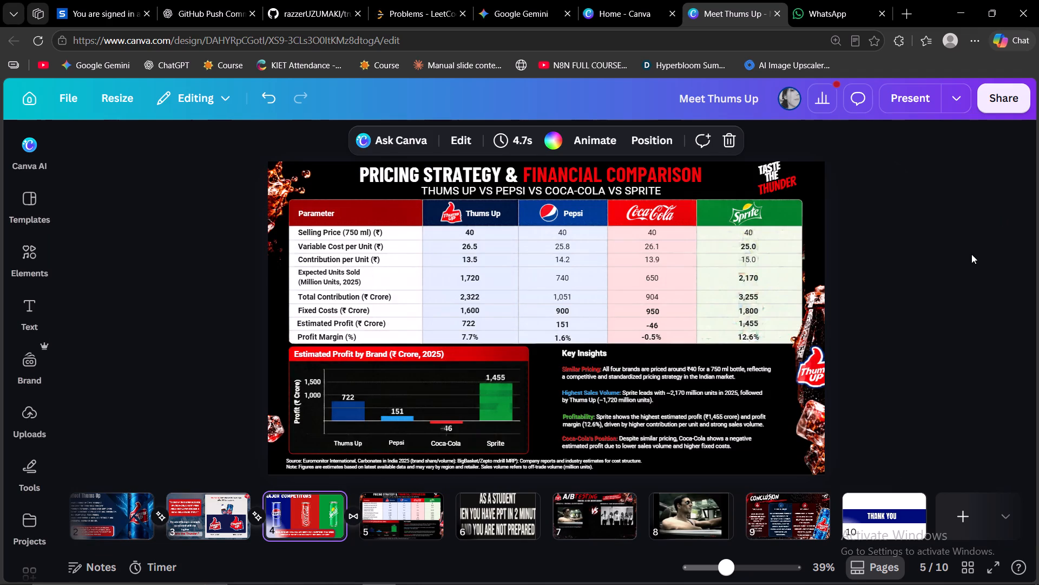
key("Right")
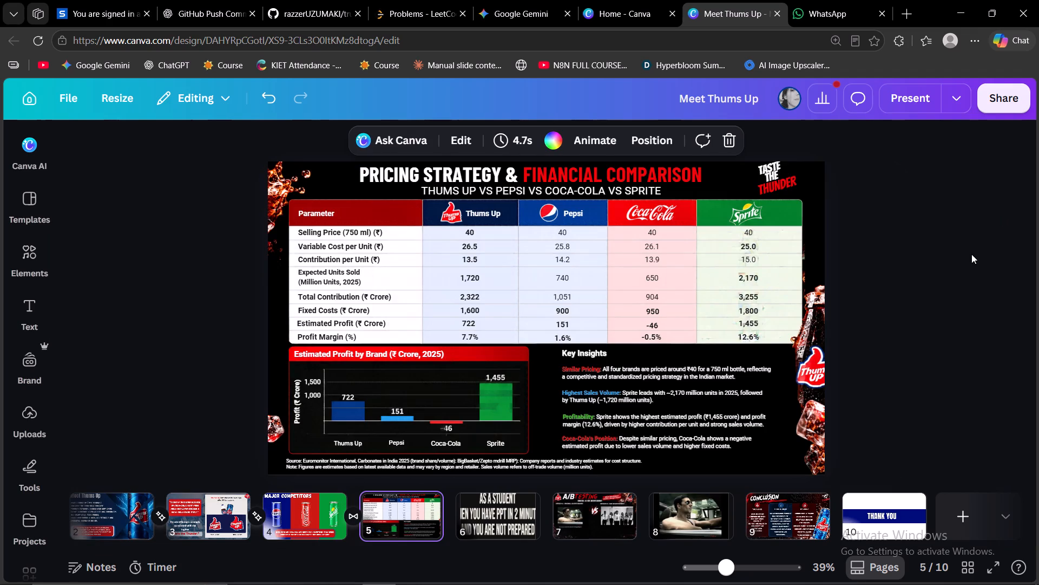